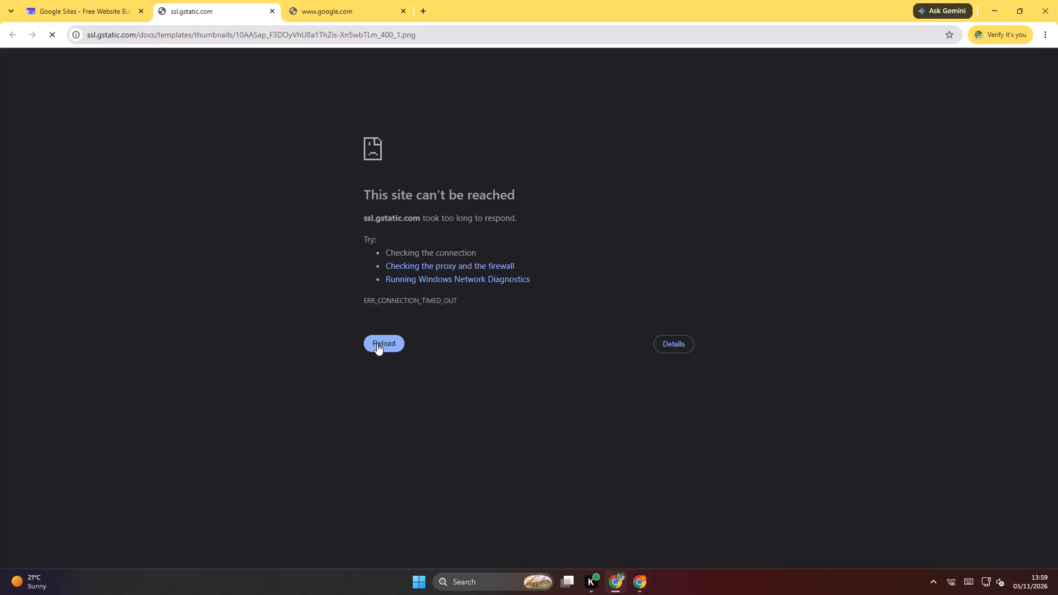
Reload the ssl.gstatic.com template thumbnail page that timed out.
{"action": "left_click", "coordinate": [381, 343]}
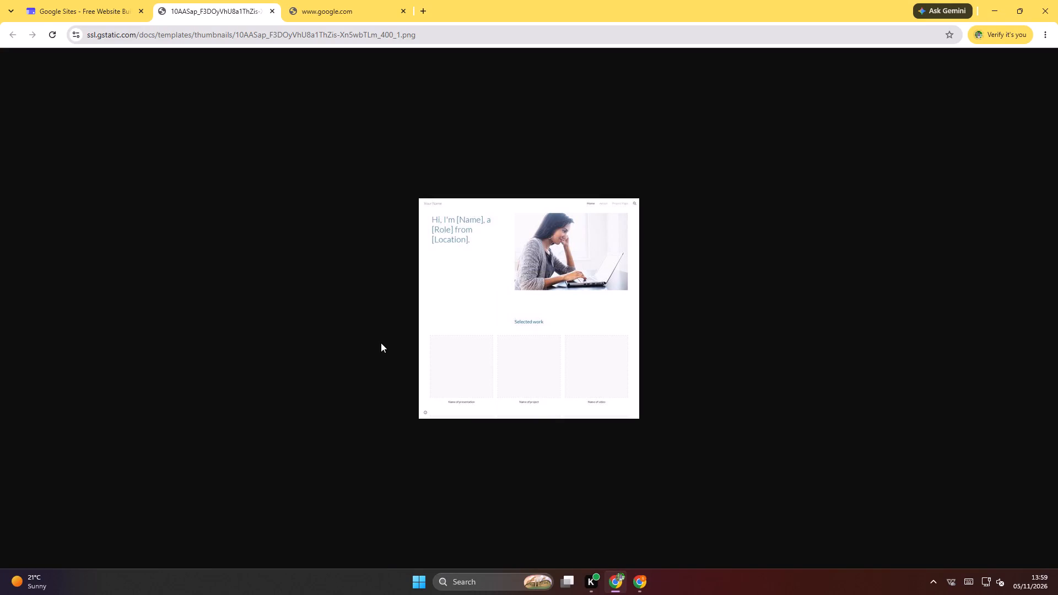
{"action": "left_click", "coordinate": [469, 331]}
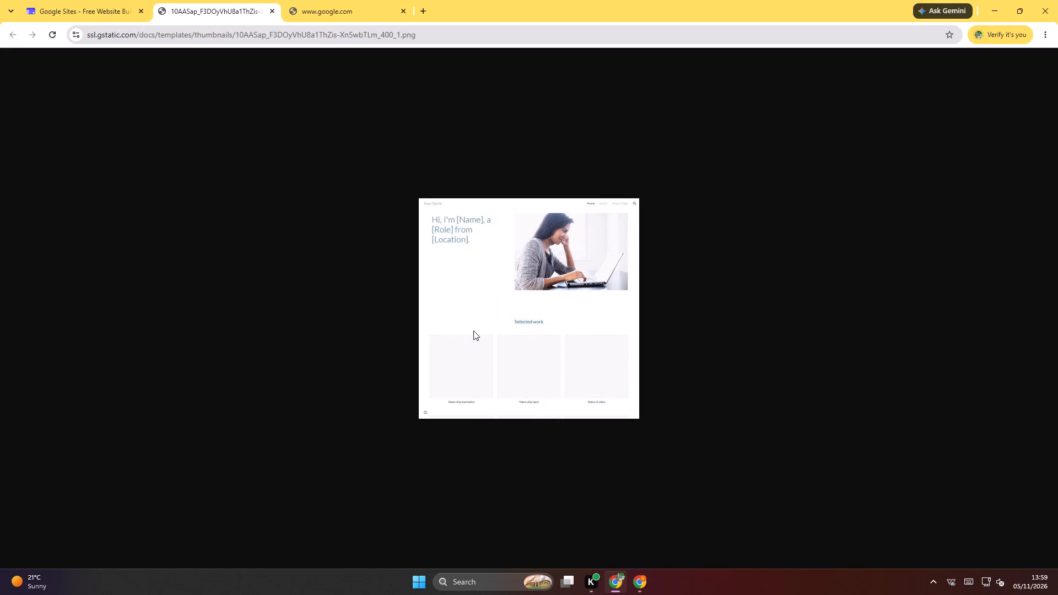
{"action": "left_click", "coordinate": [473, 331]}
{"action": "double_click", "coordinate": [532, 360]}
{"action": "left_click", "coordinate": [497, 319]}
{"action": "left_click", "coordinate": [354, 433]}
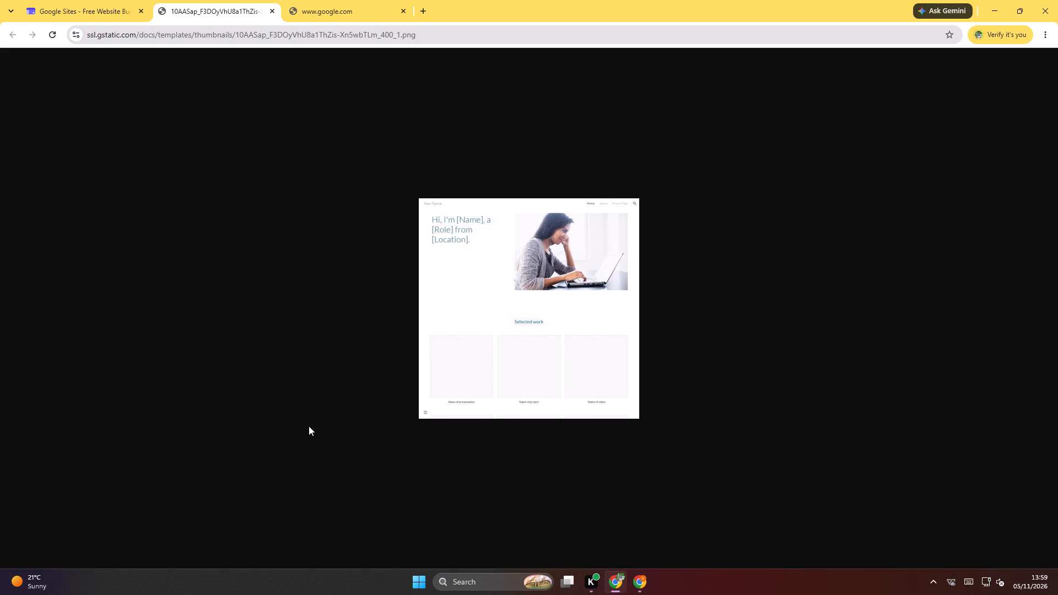
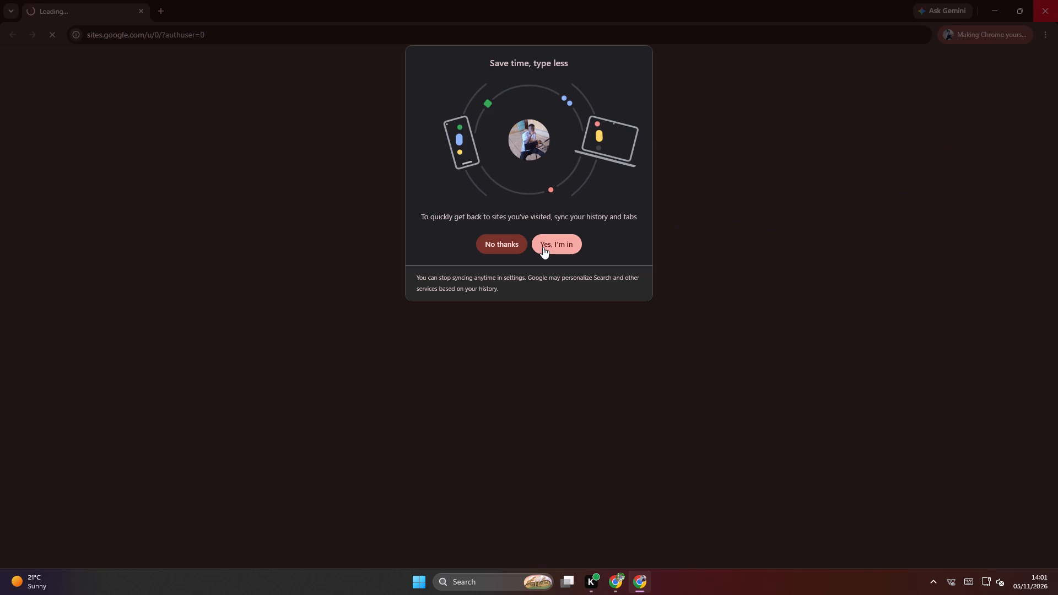
Accept syncing of history and tabs, and skip customizing the Chrome profile.
{"action": "left_click", "coordinate": [548, 240]}
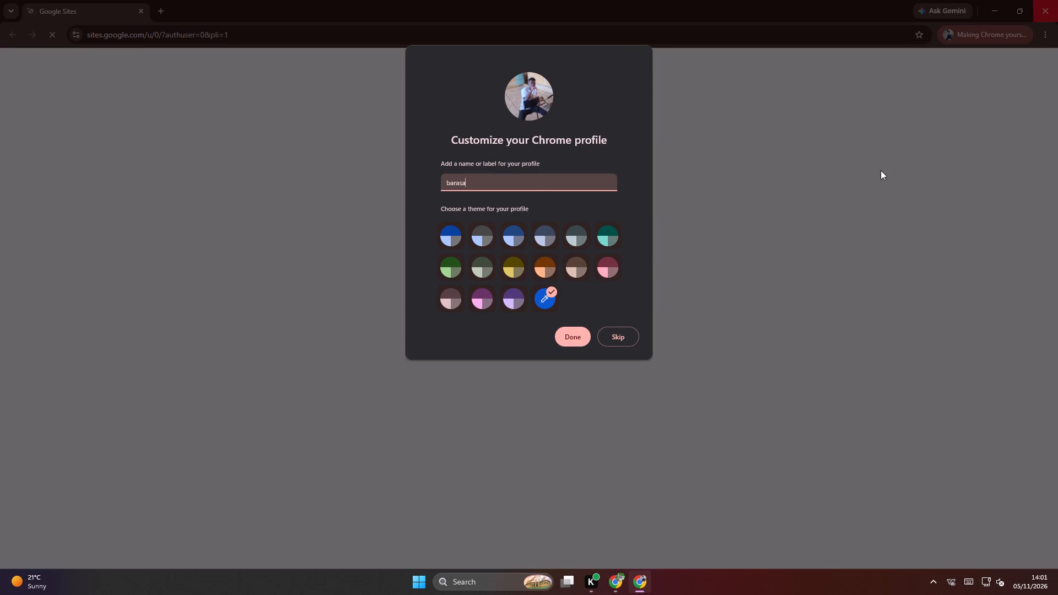
{"action": "left_click", "coordinate": [627, 335]}
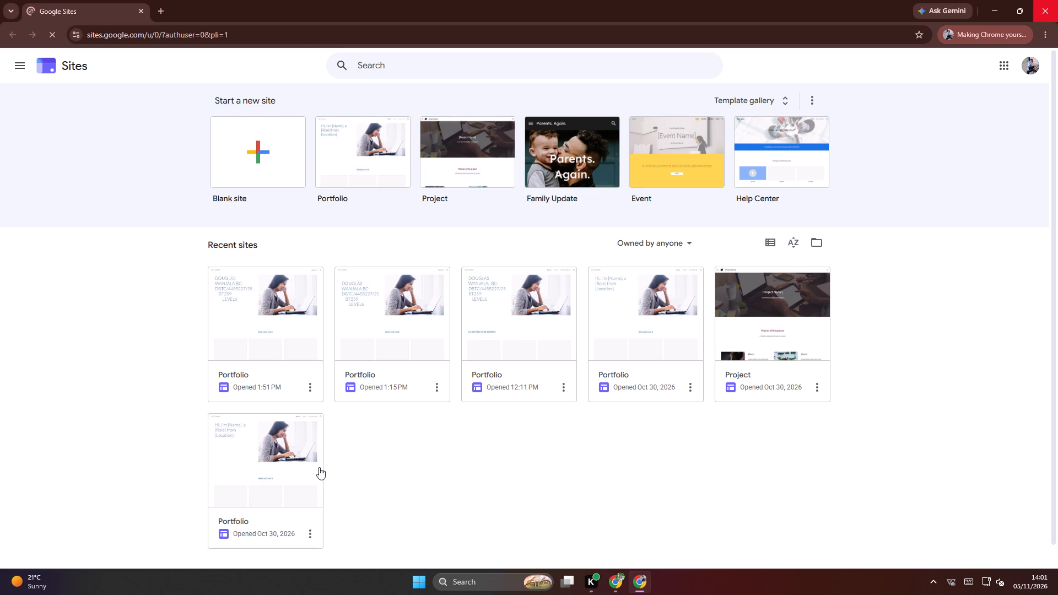
Move the two recent Portfolio sites opened at 1:51 PM and 1:15 PM to the trash.
{"action": "left_click", "coordinate": [312, 389]}
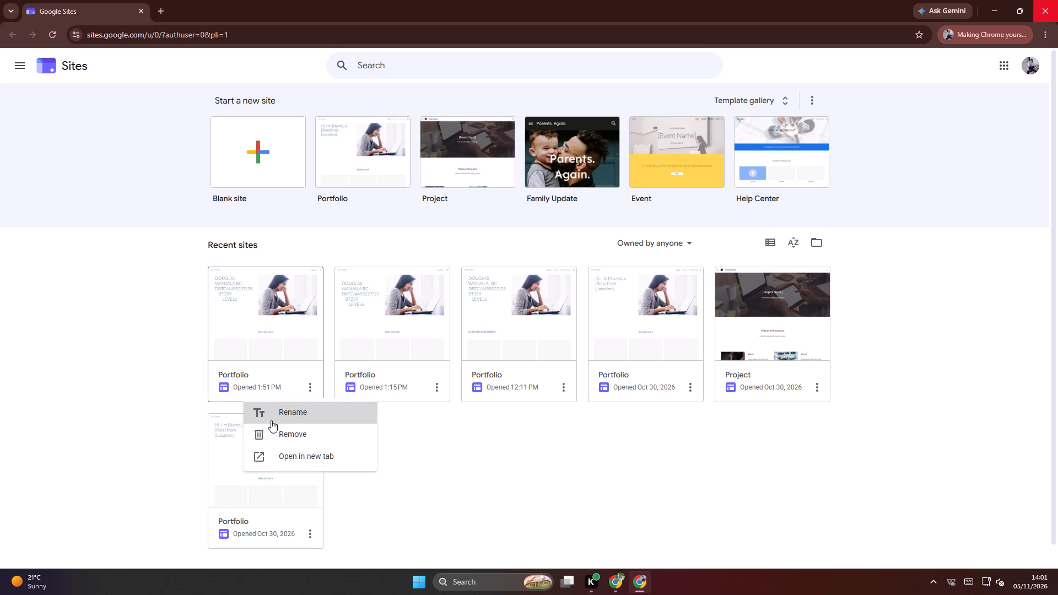
{"action": "left_click", "coordinate": [271, 428]}
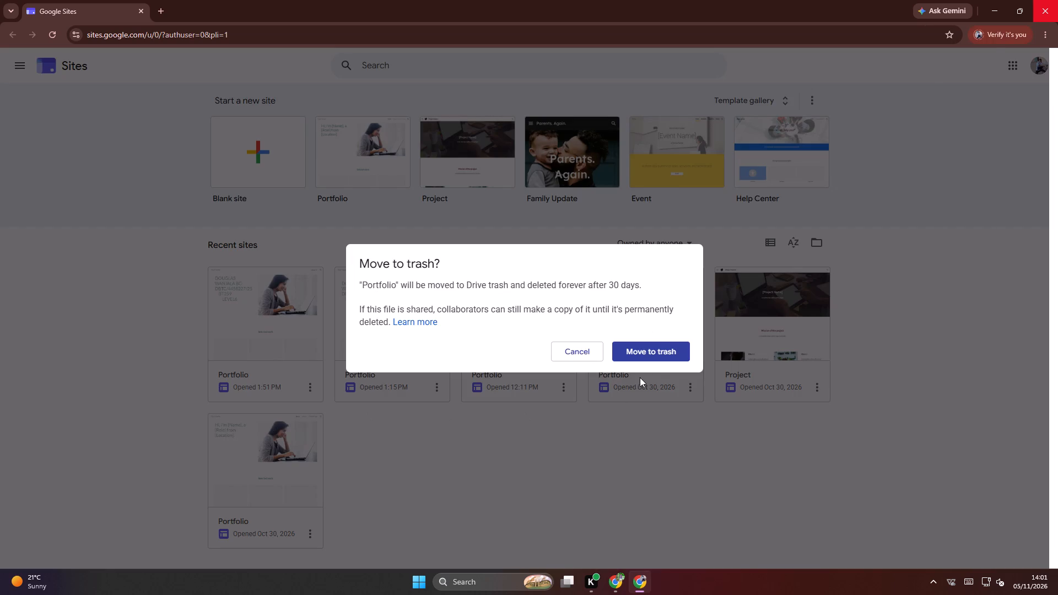
{"action": "left_click", "coordinate": [655, 356]}
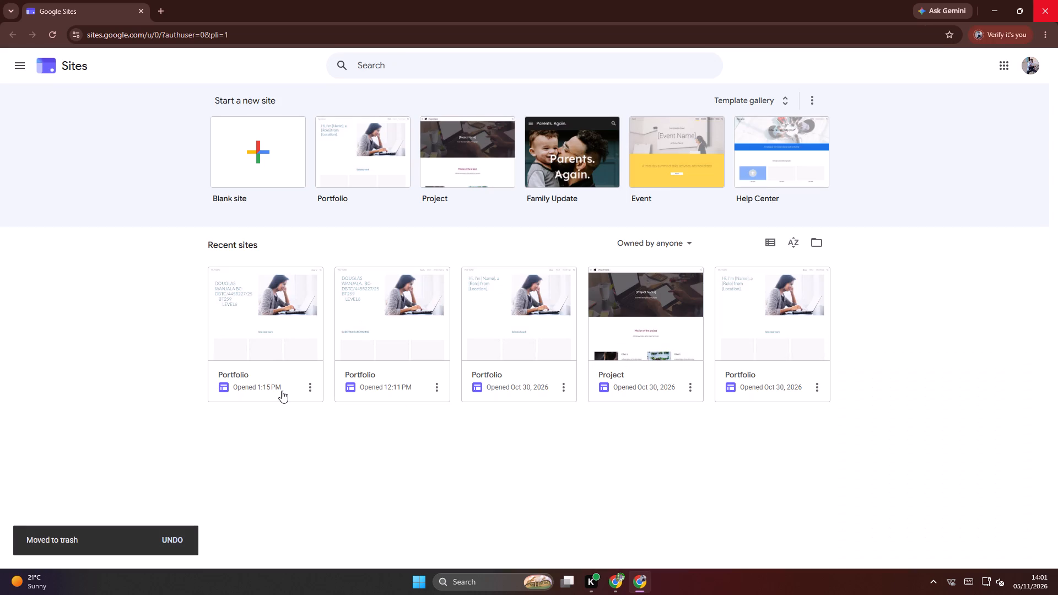
{"action": "left_click", "coordinate": [314, 388]}
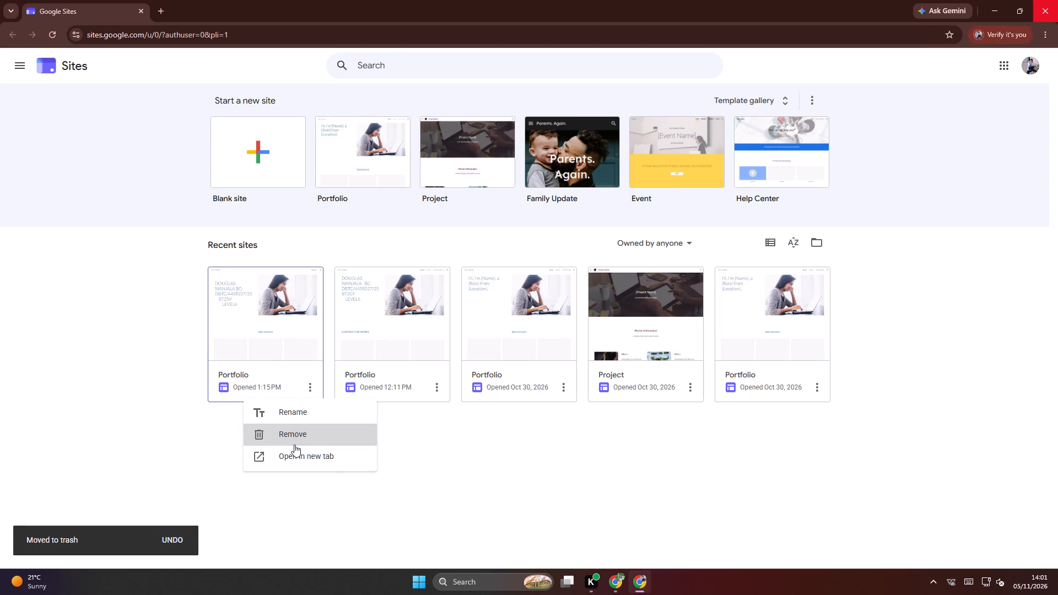
{"action": "left_click", "coordinate": [298, 436]}
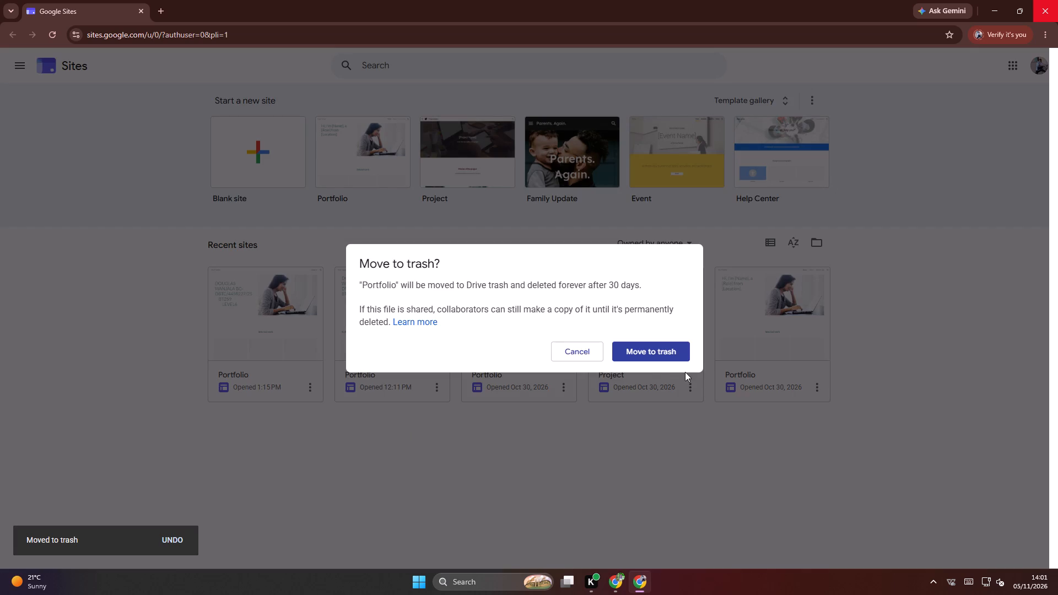
{"action": "left_click", "coordinate": [658, 358]}
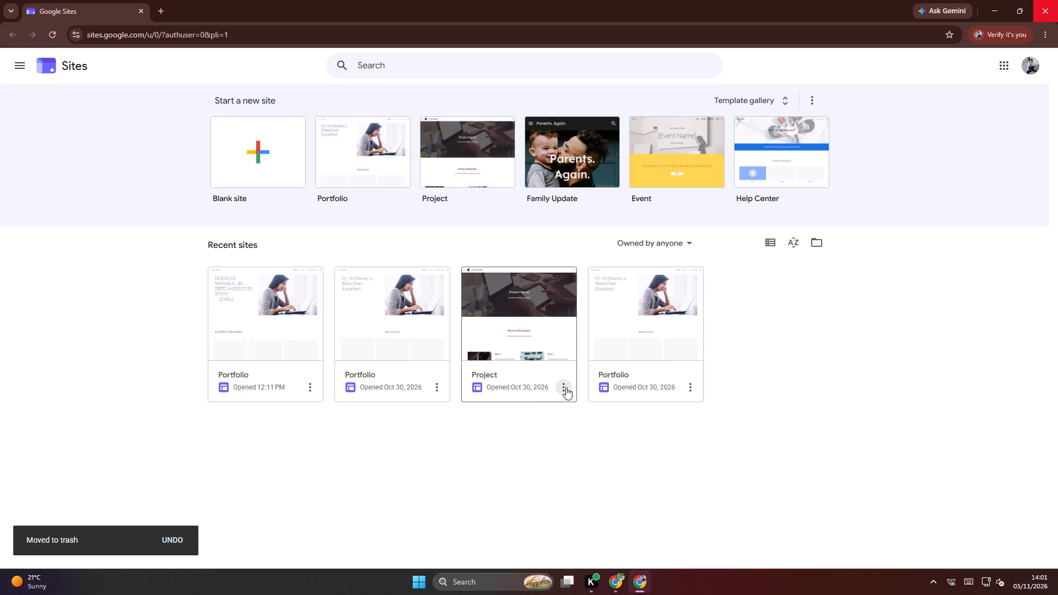
Move the recent Project site and the last Portfolio site in the list, opened Oct 30, 2026, to the trash.
{"action": "left_click", "coordinate": [566, 387]}
{"action": "left_click", "coordinate": [535, 434]}
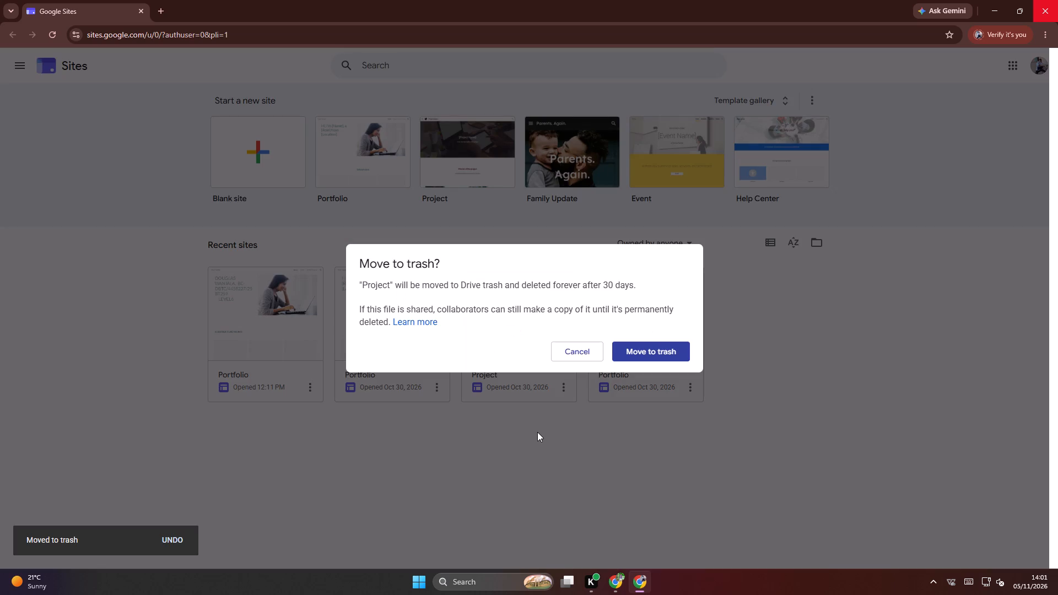
{"action": "left_click", "coordinate": [647, 348]}
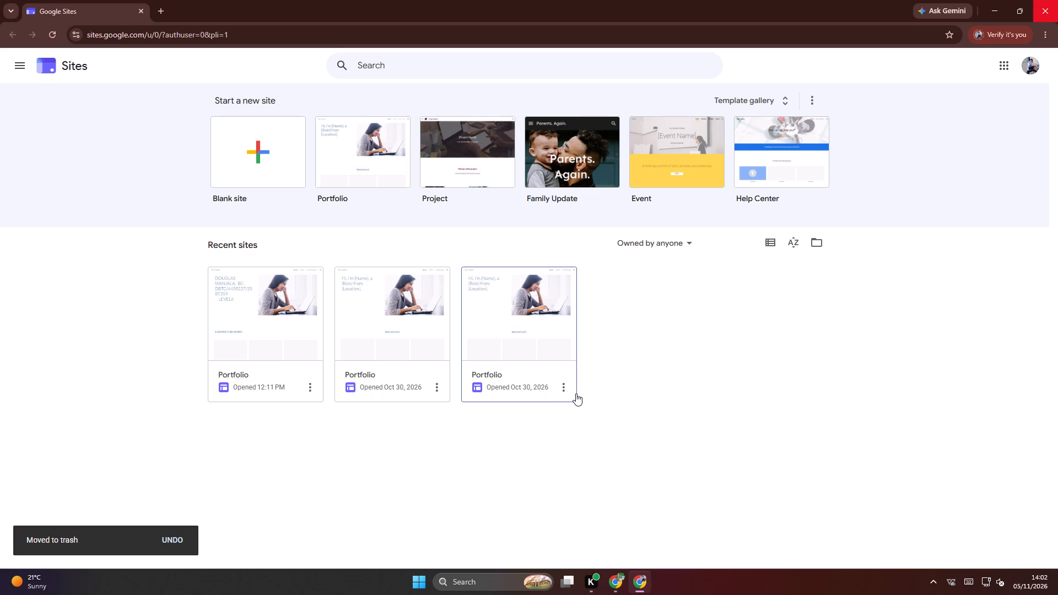
{"action": "left_click", "coordinate": [564, 385]}
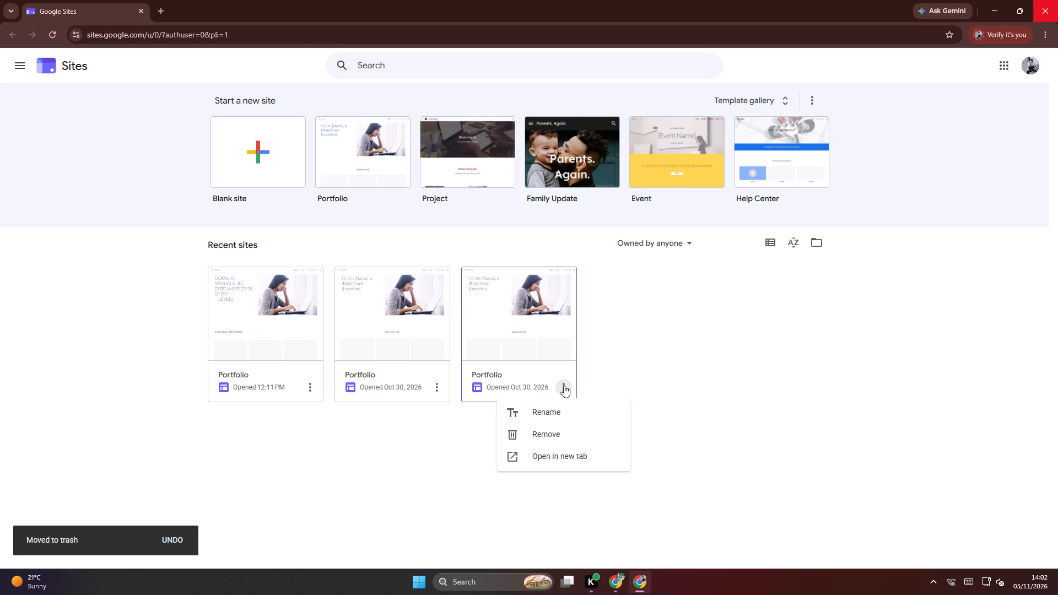
{"action": "left_click", "coordinate": [548, 429]}
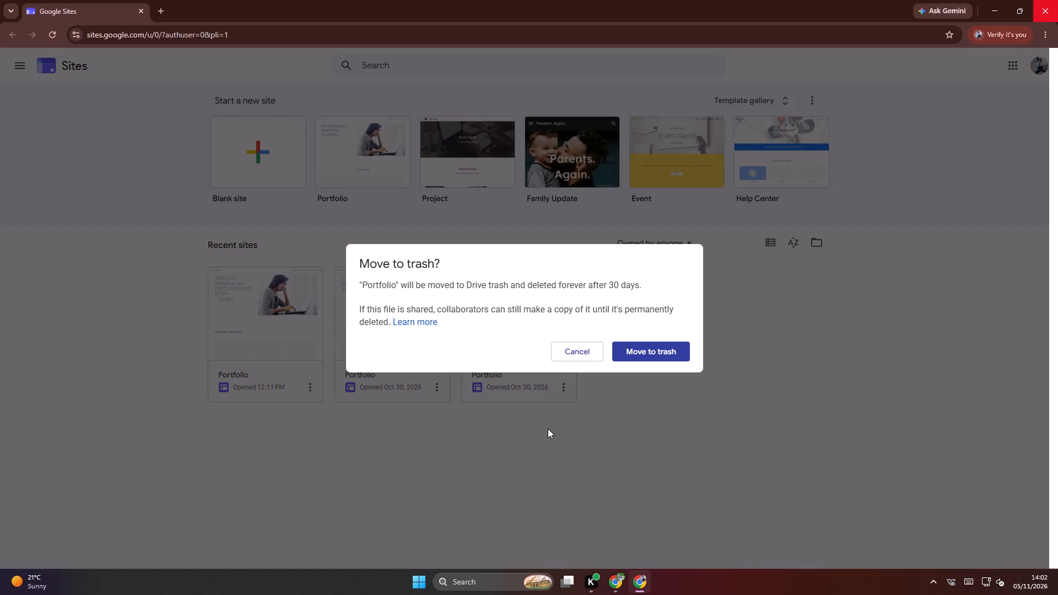
{"action": "left_click", "coordinate": [657, 353]}
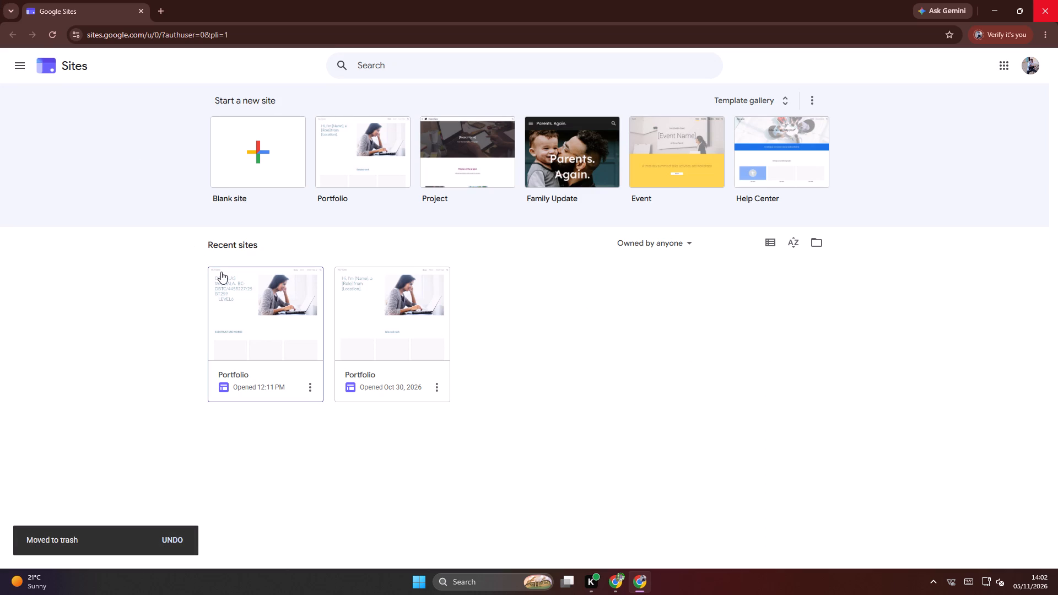
Open the recent Portfolio site opened at 12:11 PM for editing.
{"action": "left_click", "coordinate": [232, 311]}
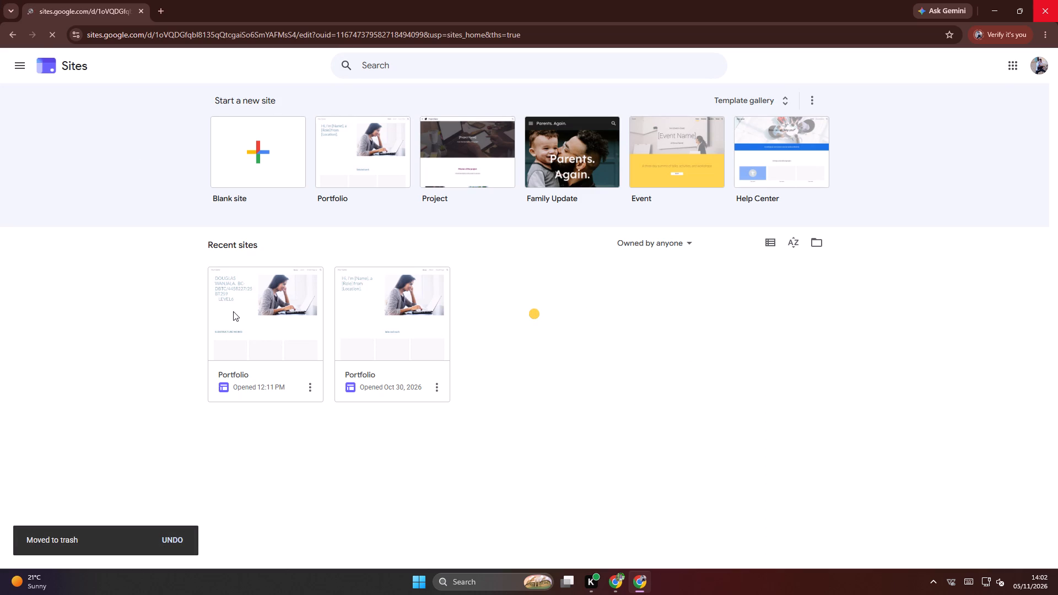
{"action": "left_click", "coordinate": [307, 378]}
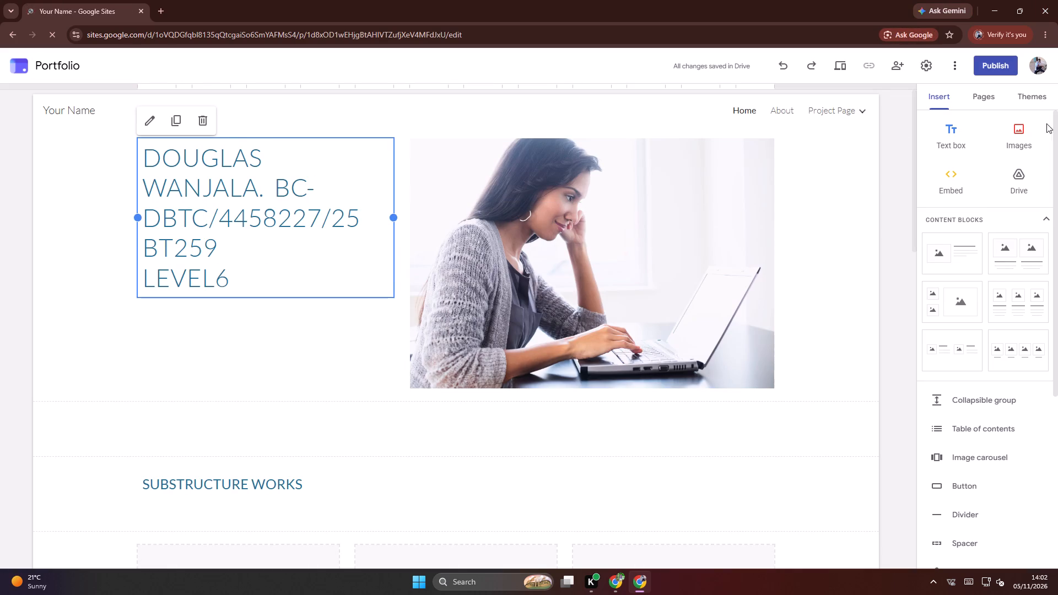
Add a subpage under the Home page, leaving its name and custom path blank.
{"action": "left_click", "coordinate": [981, 96]}
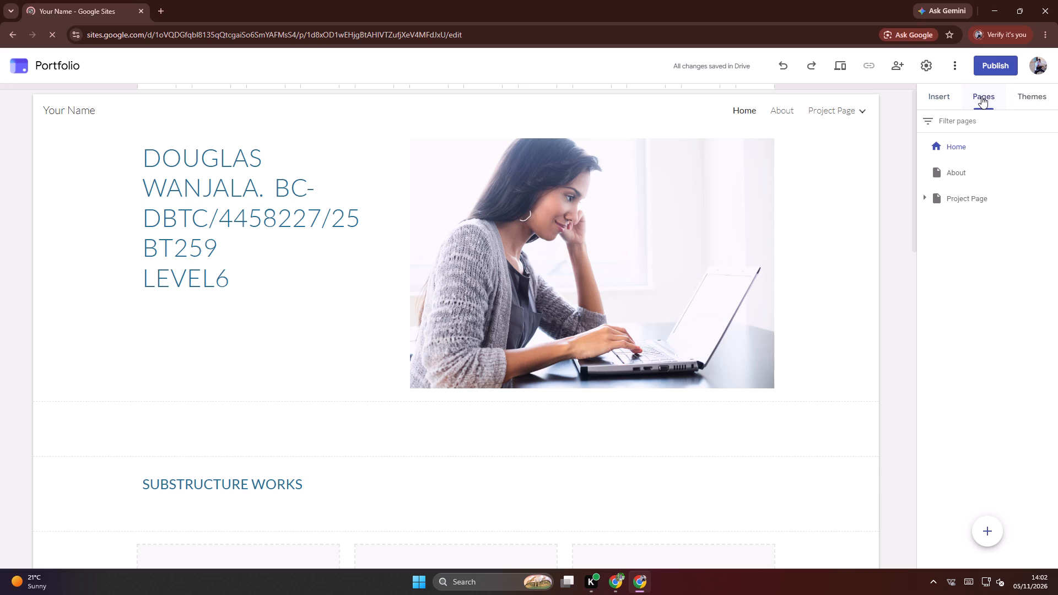
{"action": "left_click", "coordinate": [955, 191]}
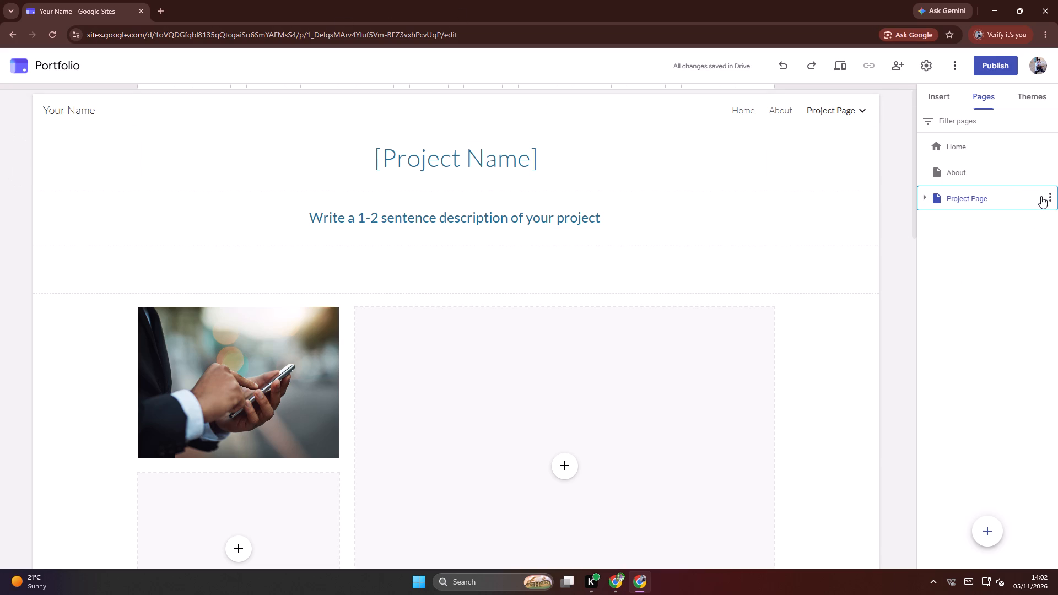
{"action": "left_click", "coordinate": [976, 139]}
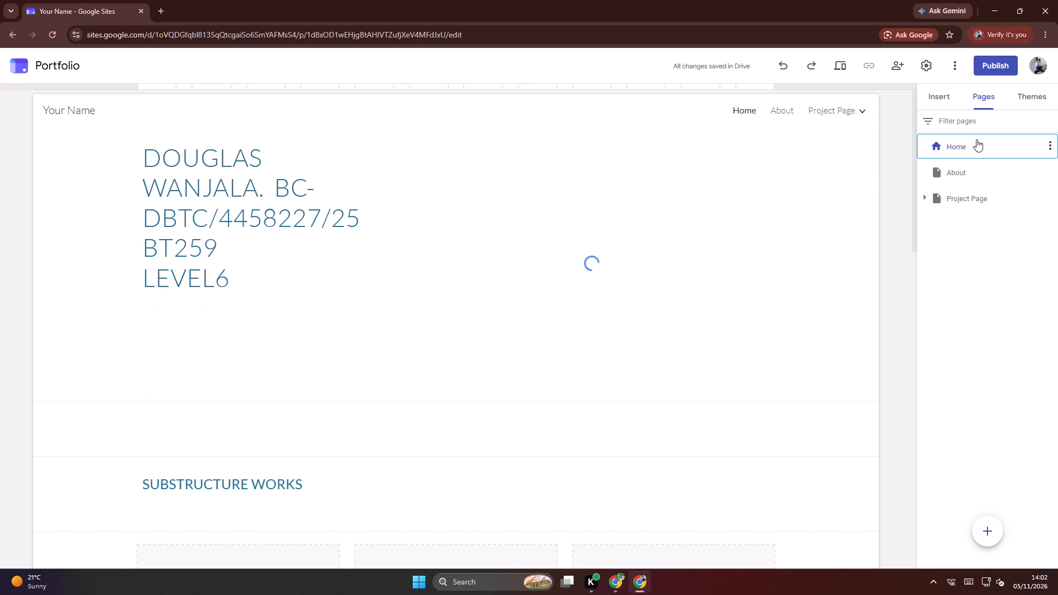
{"action": "left_click", "coordinate": [976, 139]}
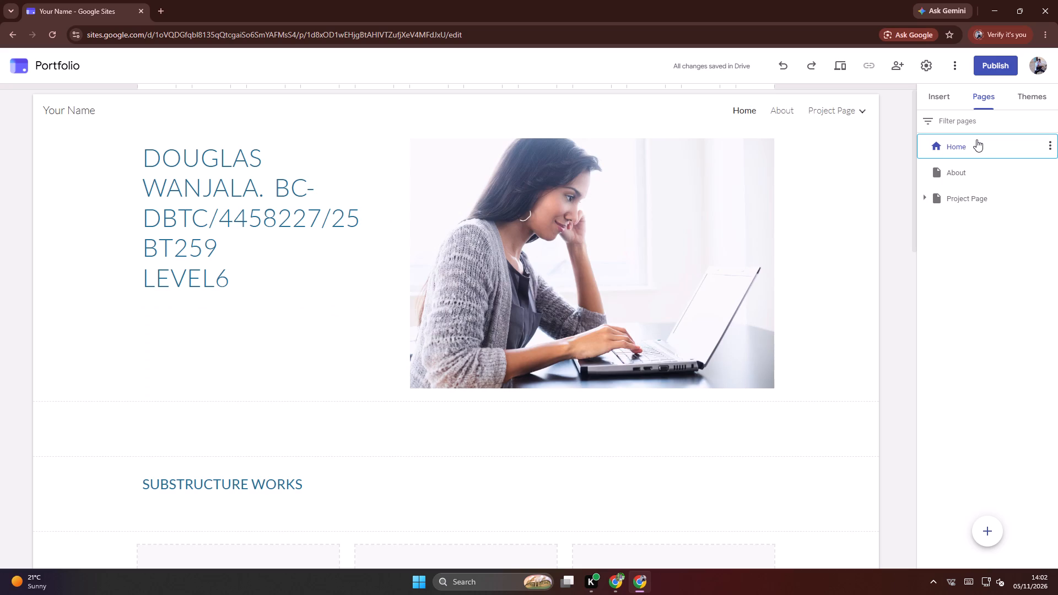
{"action": "left_click", "coordinate": [1050, 144]}
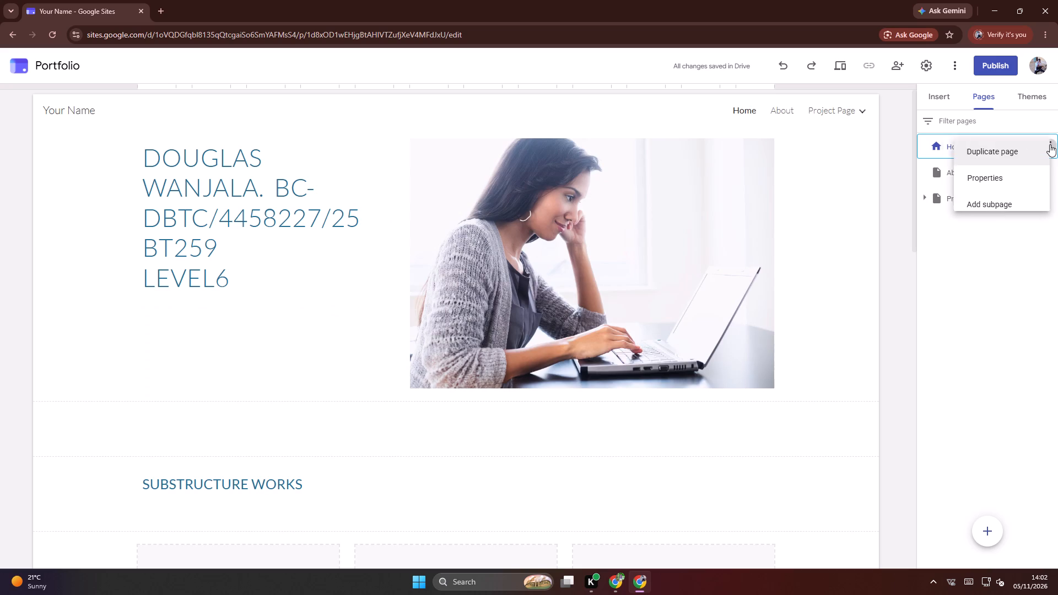
{"action": "left_click", "coordinate": [1016, 198]}
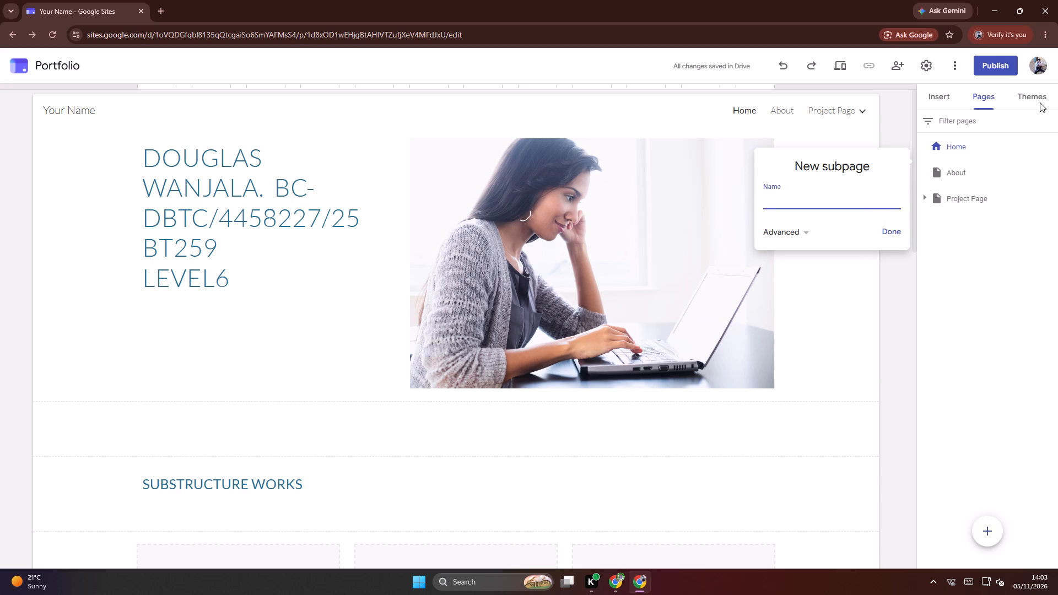
{"action": "left_click", "coordinate": [784, 229]}
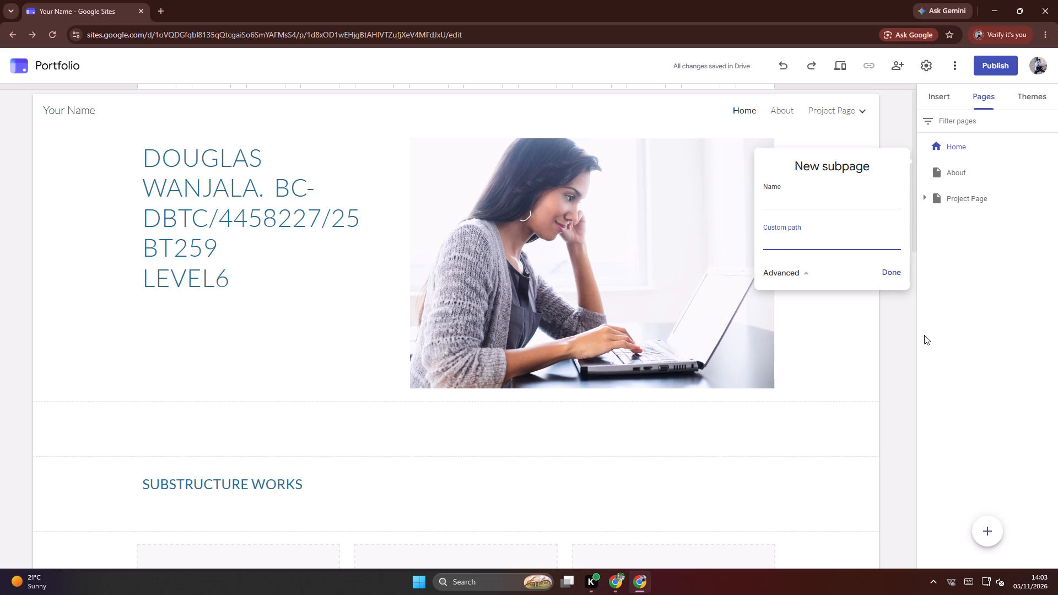
{"action": "left_click", "coordinate": [889, 273]}
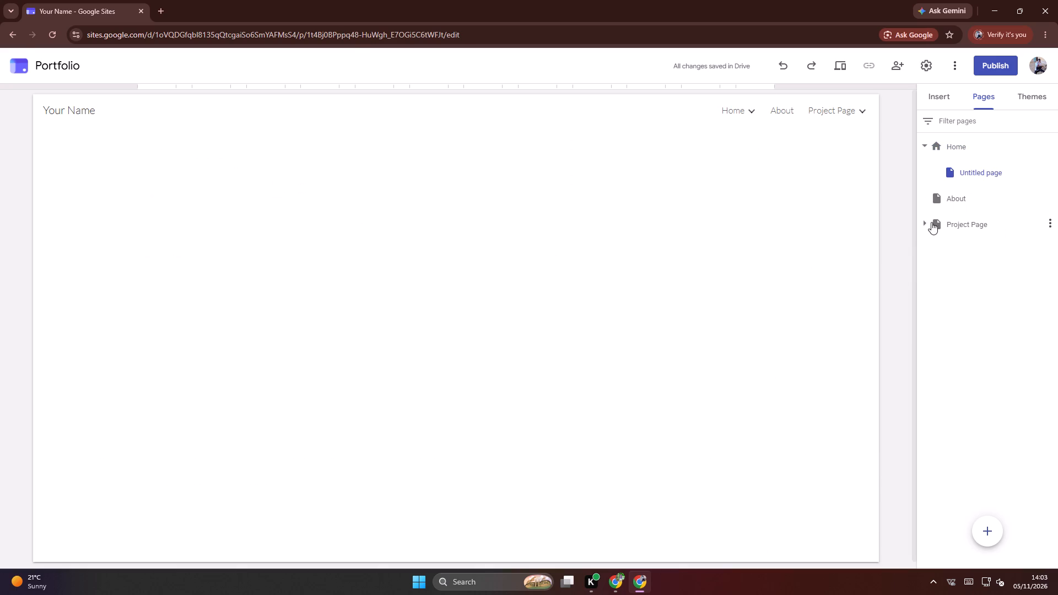
Add a subpage named "produce masonry unit" under the Project Page.
{"action": "left_click", "coordinate": [955, 224]}
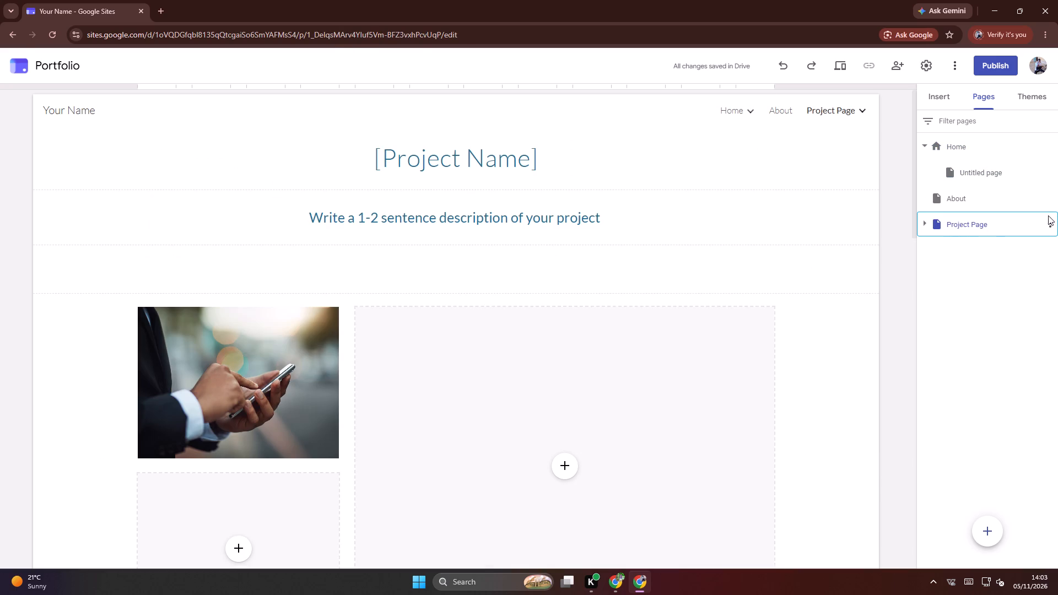
{"action": "left_click", "coordinate": [1050, 221]}
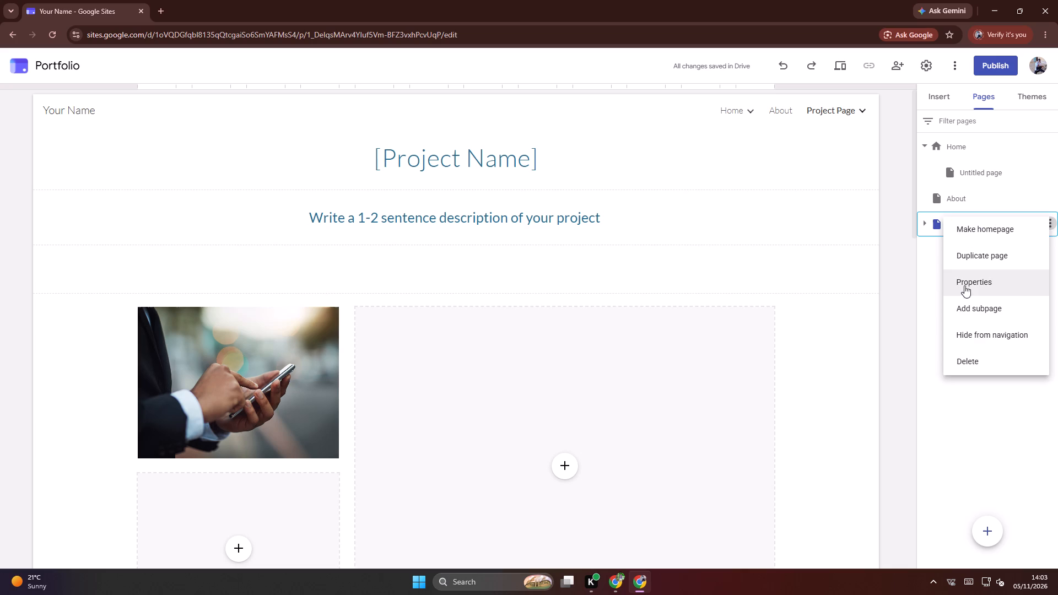
{"action": "left_click", "coordinate": [987, 312]}
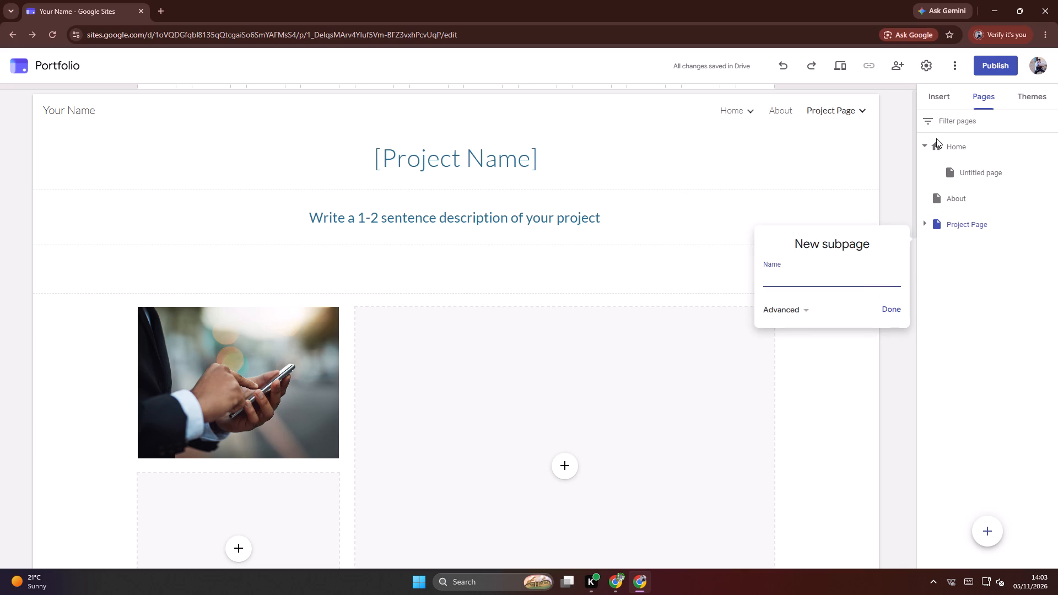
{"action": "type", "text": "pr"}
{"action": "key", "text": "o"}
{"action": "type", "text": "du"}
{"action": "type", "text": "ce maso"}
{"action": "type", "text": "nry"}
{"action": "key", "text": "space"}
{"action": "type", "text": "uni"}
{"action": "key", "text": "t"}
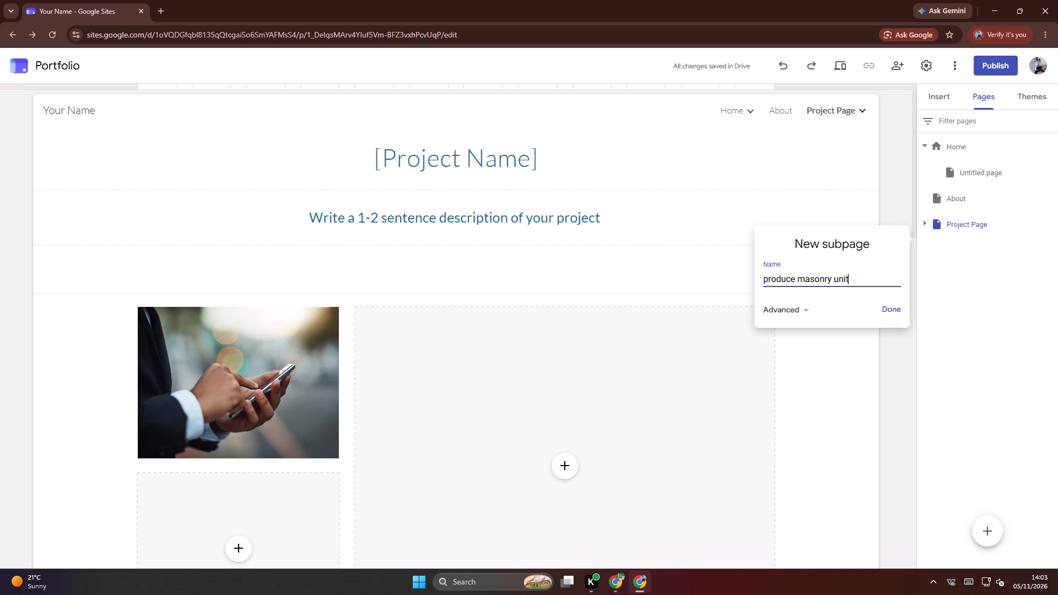
{"action": "left_click", "coordinate": [893, 306]}
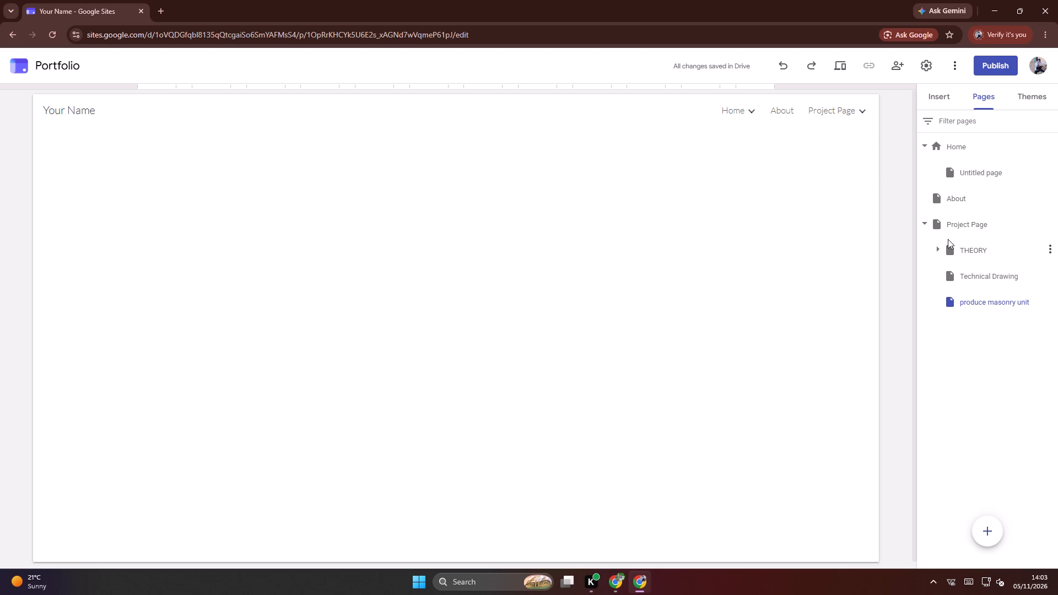
Delete the THEORY page under the Project Page without deleting its nested pages.
{"action": "left_click", "coordinate": [1048, 250]}
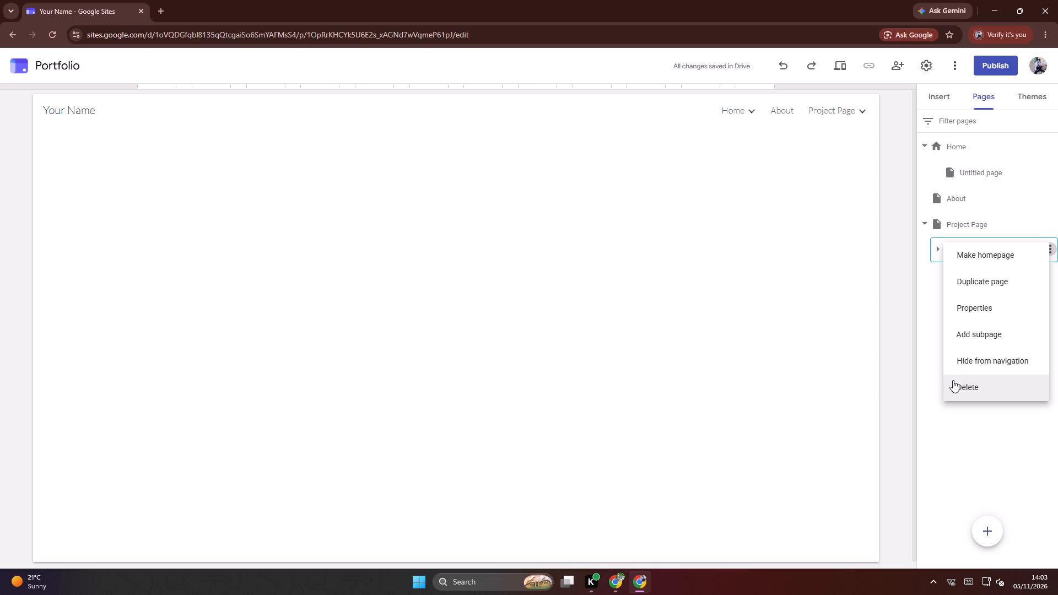
{"action": "left_click", "coordinate": [953, 382]}
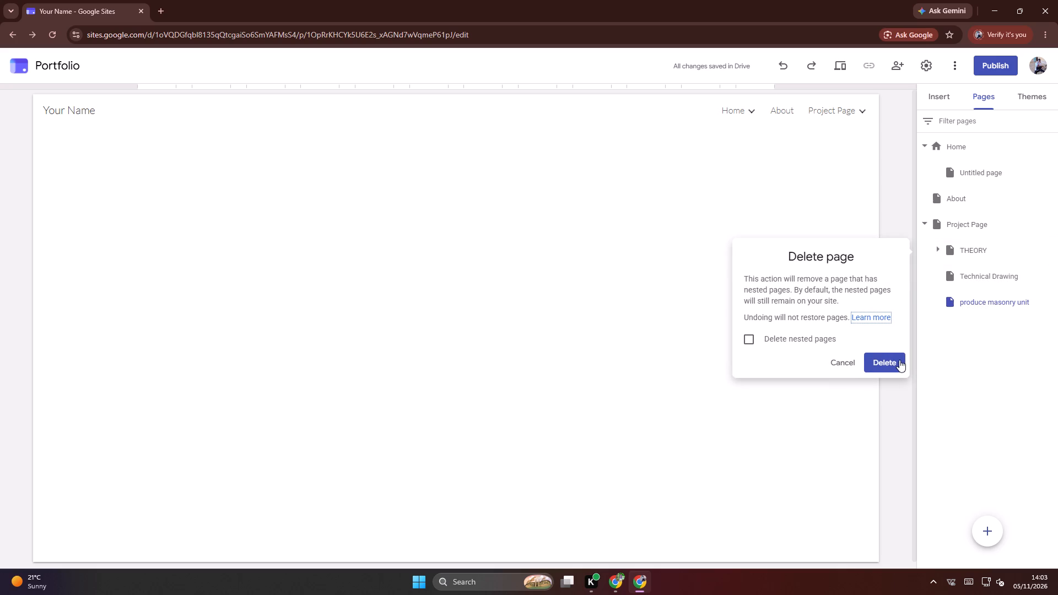
{"action": "left_click", "coordinate": [893, 360]}
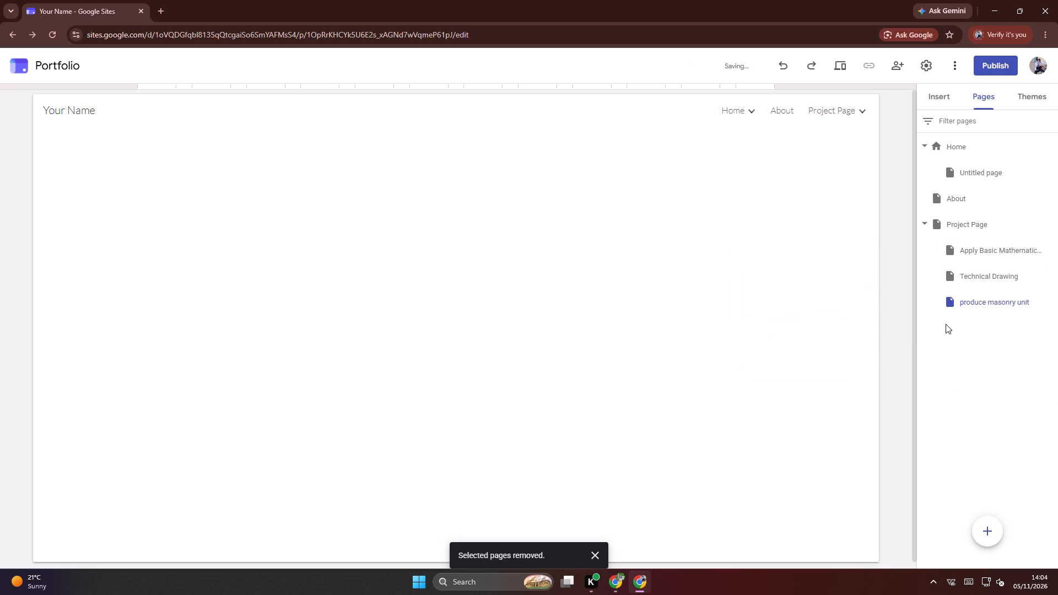
Add a subpage named "theory" under the Technical Drawing page.
{"action": "left_click", "coordinate": [995, 278]}
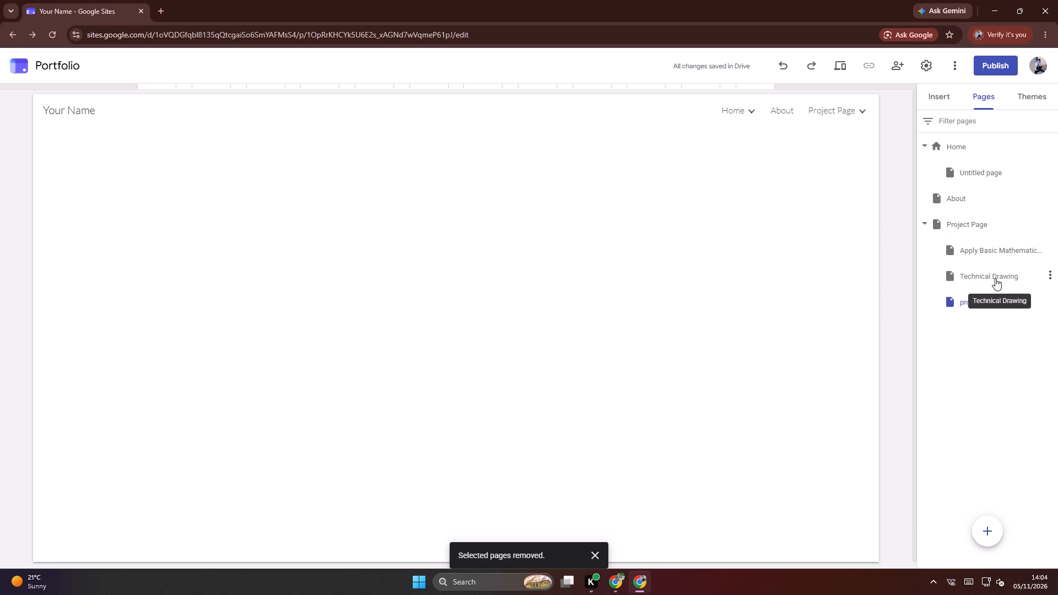
{"action": "left_click", "coordinate": [1056, 273]}
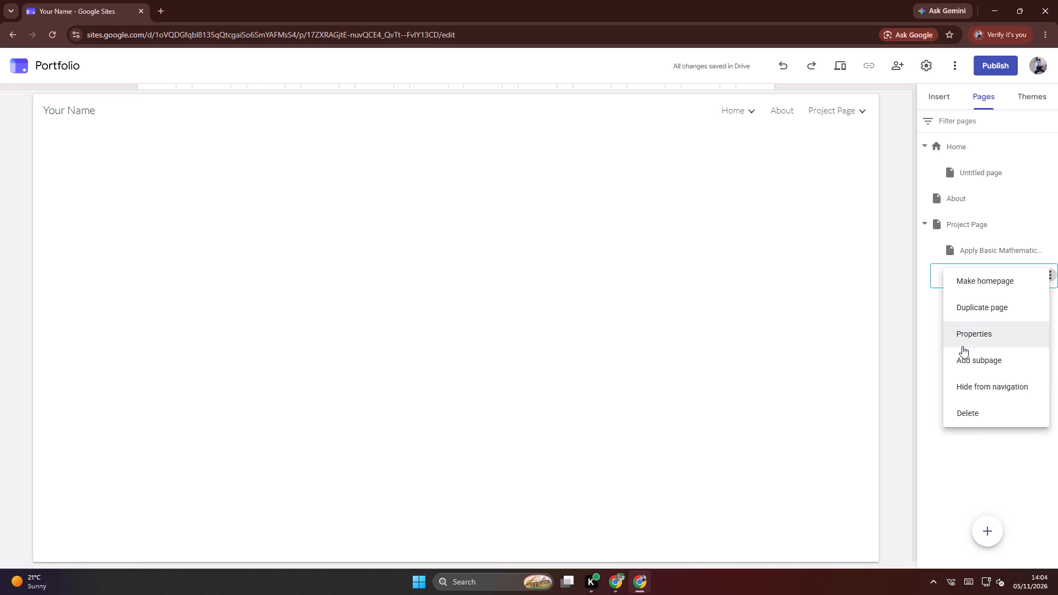
{"action": "left_click", "coordinate": [960, 356]}
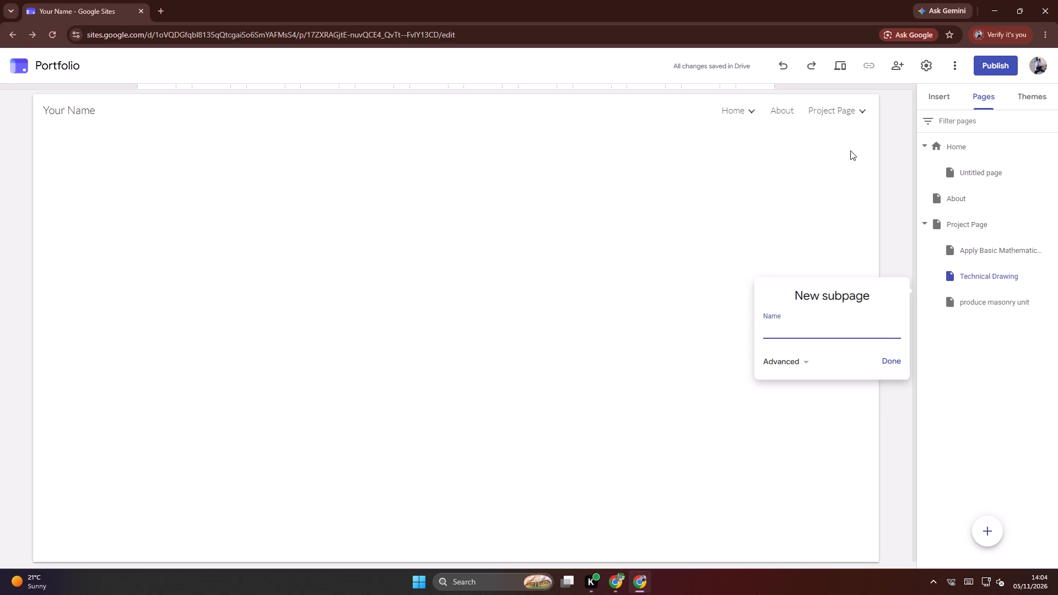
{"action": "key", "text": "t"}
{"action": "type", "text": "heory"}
{"action": "left_click_drag", "start_coordinate": [886, 361], "coordinate": [890, 366]}
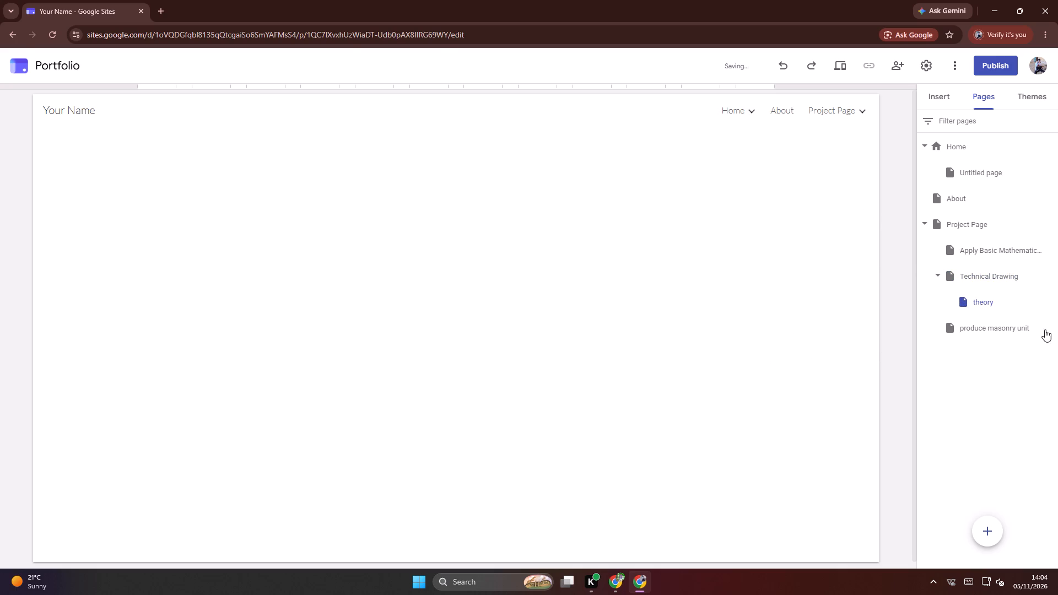
Add a subpage named "theory" under the produce masonry unit page.
{"action": "left_click", "coordinate": [1050, 327]}
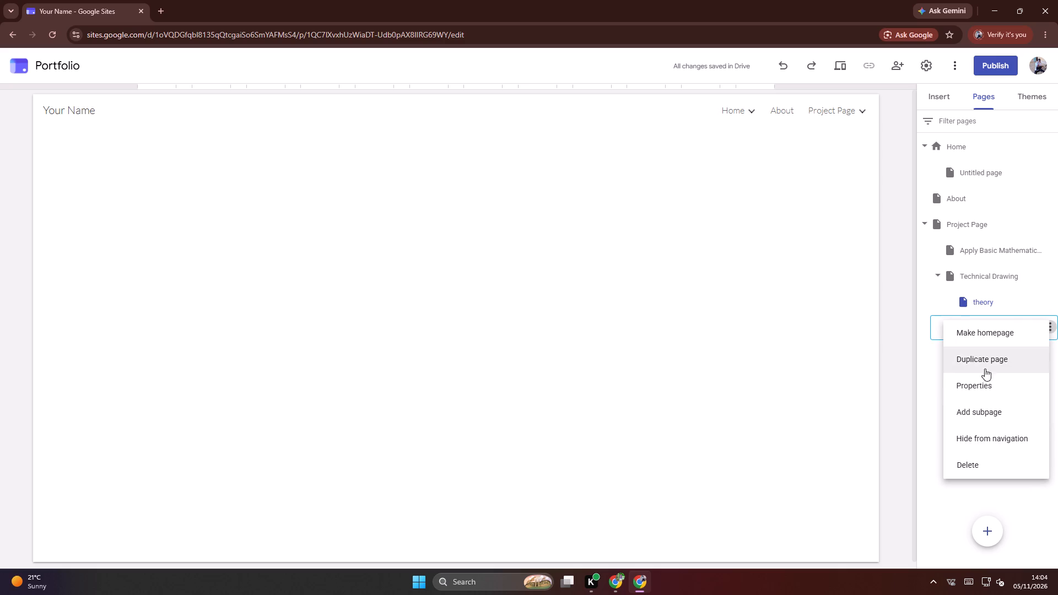
{"action": "left_click", "coordinate": [966, 415]}
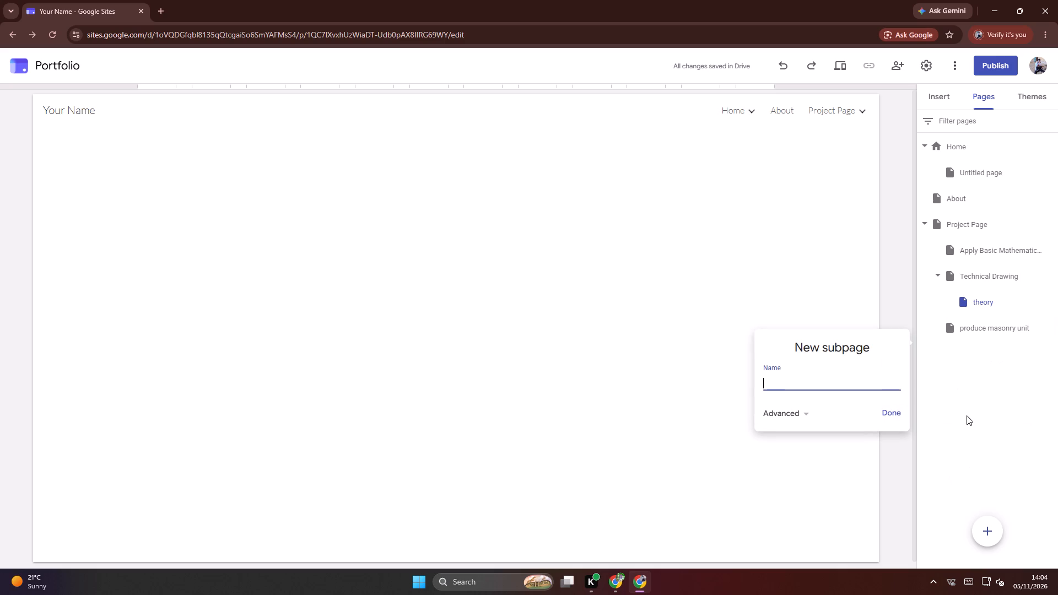
{"action": "left_click", "coordinate": [774, 371]}
{"action": "left_click", "coordinate": [806, 383]}
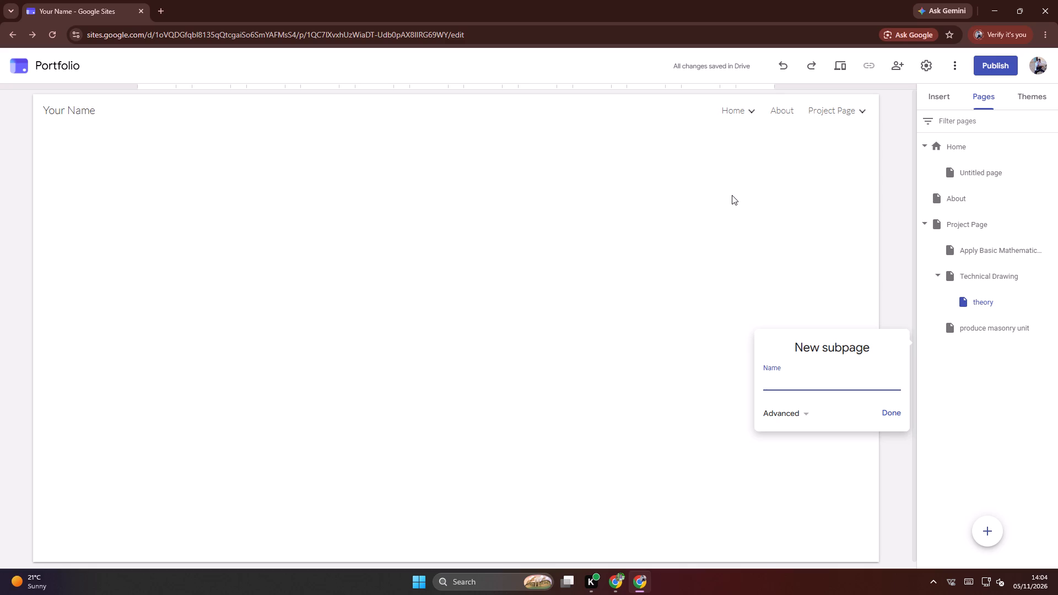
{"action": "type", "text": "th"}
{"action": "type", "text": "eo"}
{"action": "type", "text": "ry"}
{"action": "left_click", "coordinate": [893, 410]}
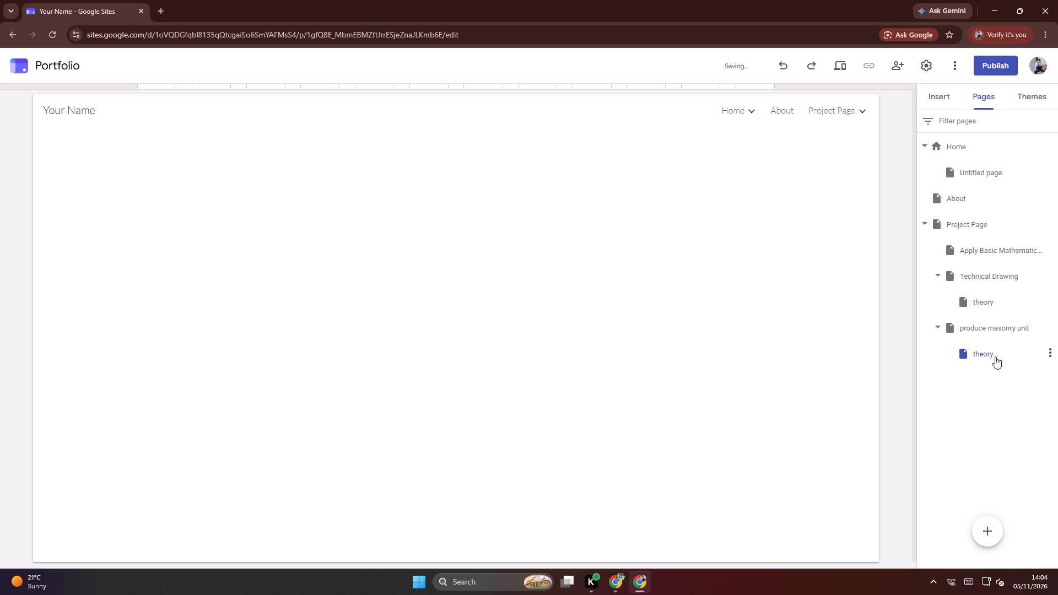
Add a subpage named "practical" under the produce masonry unit page.
{"action": "left_click", "coordinate": [1019, 327]}
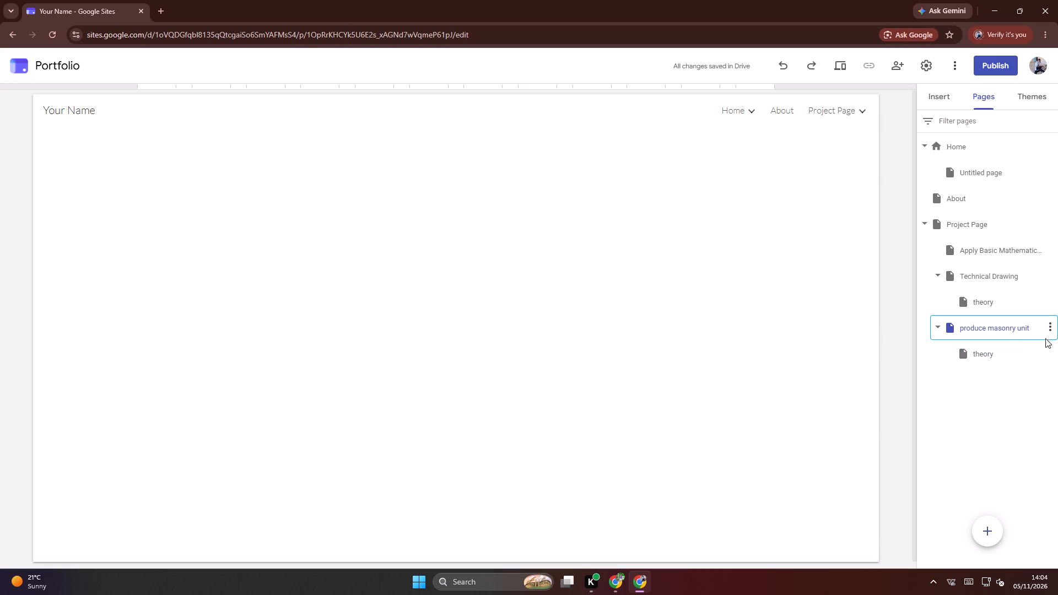
{"action": "left_click", "coordinate": [1050, 327]}
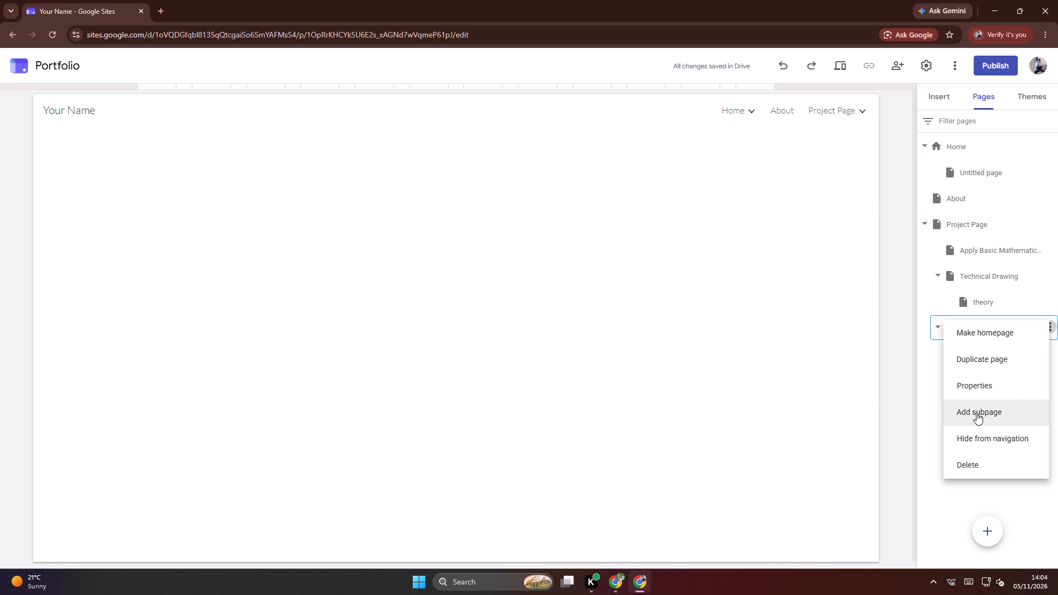
{"action": "left_click", "coordinate": [976, 413]}
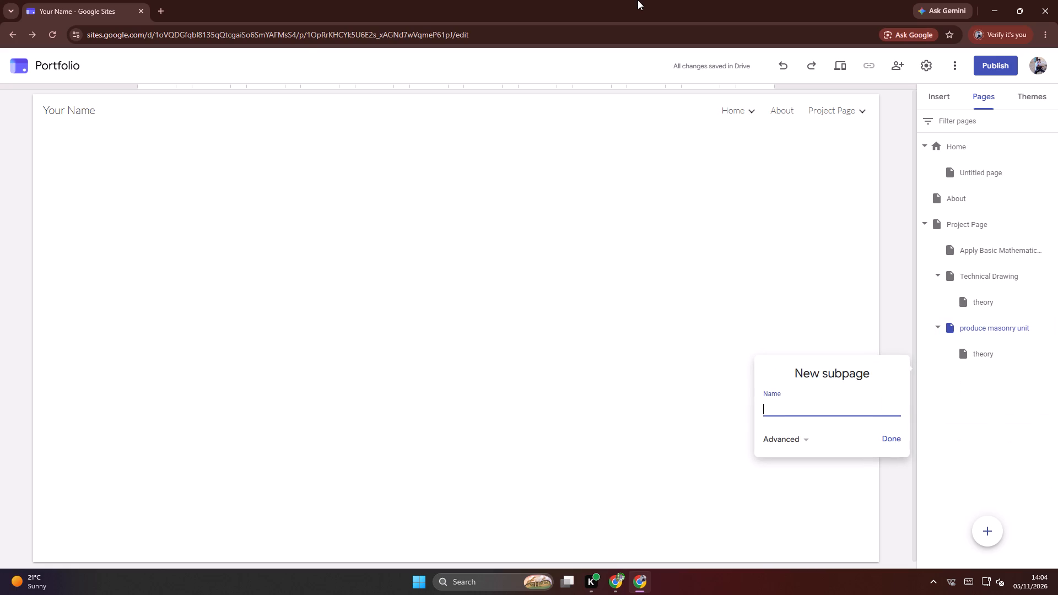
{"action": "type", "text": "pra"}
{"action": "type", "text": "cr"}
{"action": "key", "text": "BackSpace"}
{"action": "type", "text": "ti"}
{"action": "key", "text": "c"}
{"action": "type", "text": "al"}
{"action": "left_click", "coordinate": [888, 437]}
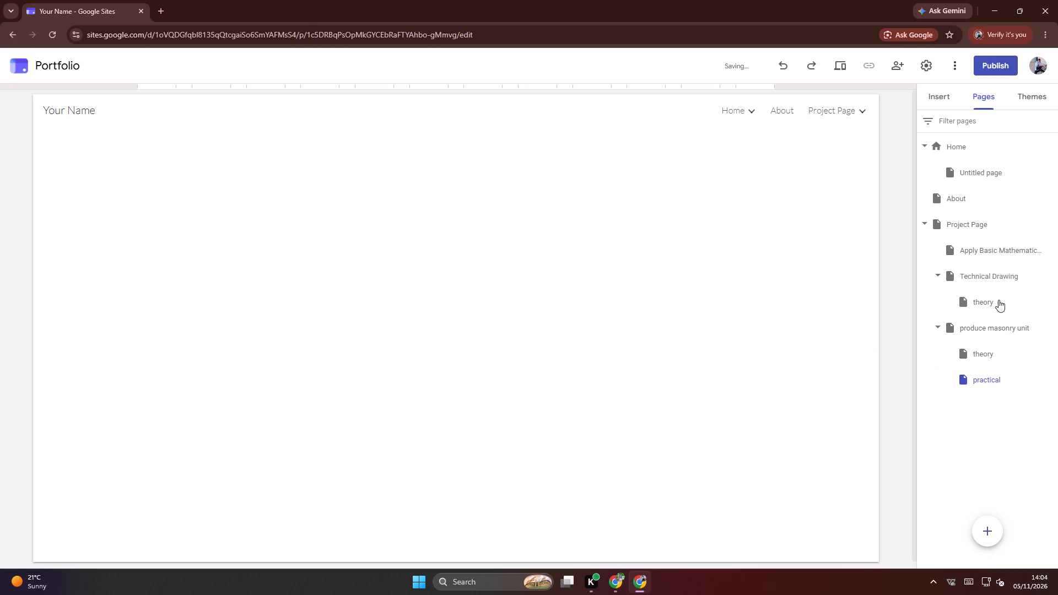
Add a subpage named "theory" under the Apply Basic Mathematics page within the Project Page.
{"action": "left_click", "coordinate": [1000, 244]}
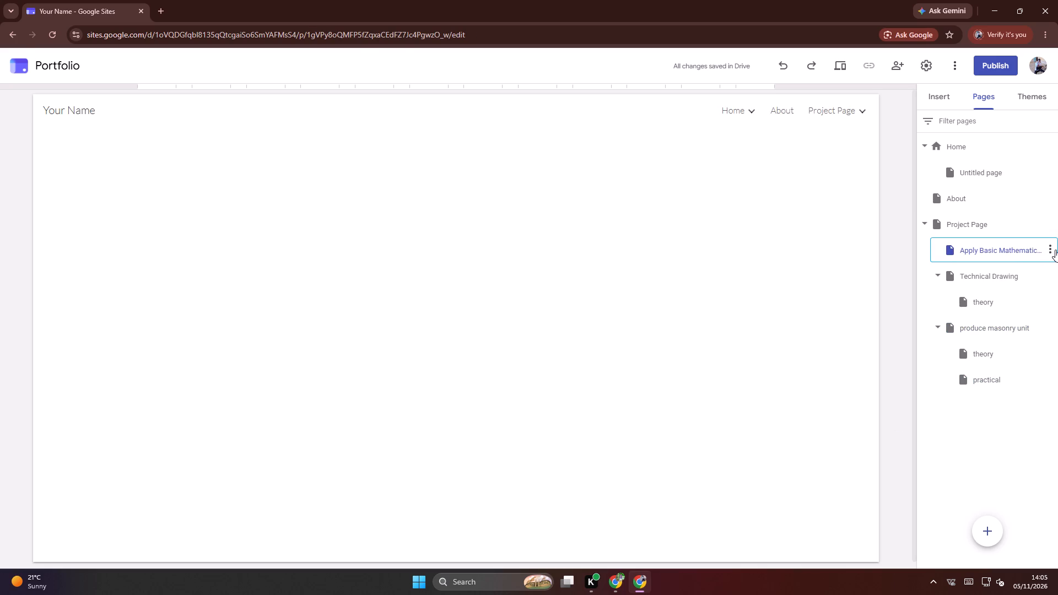
{"action": "left_click", "coordinate": [1055, 250]}
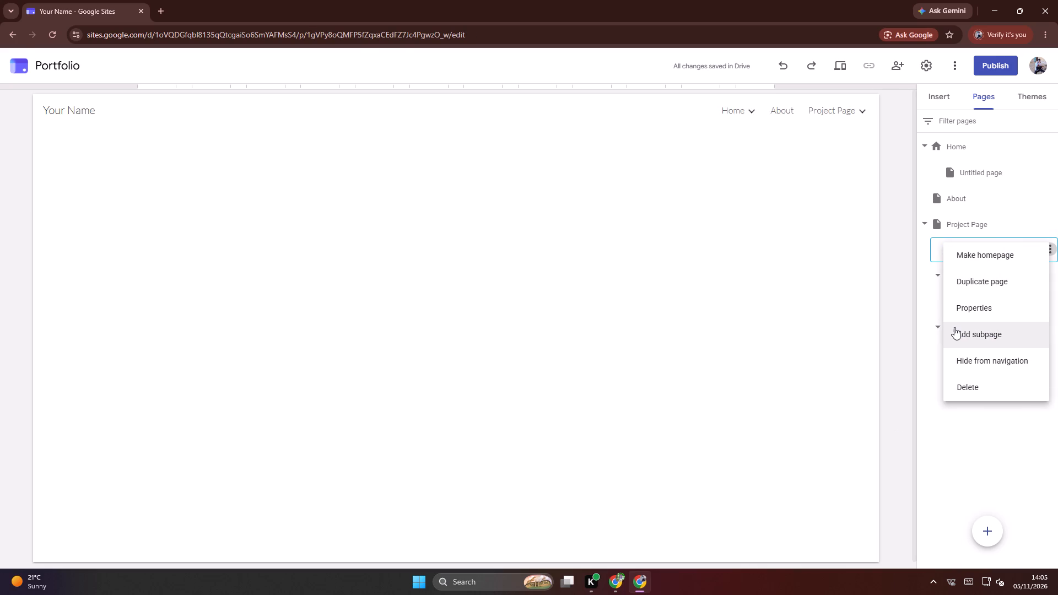
{"action": "left_click", "coordinate": [954, 327]}
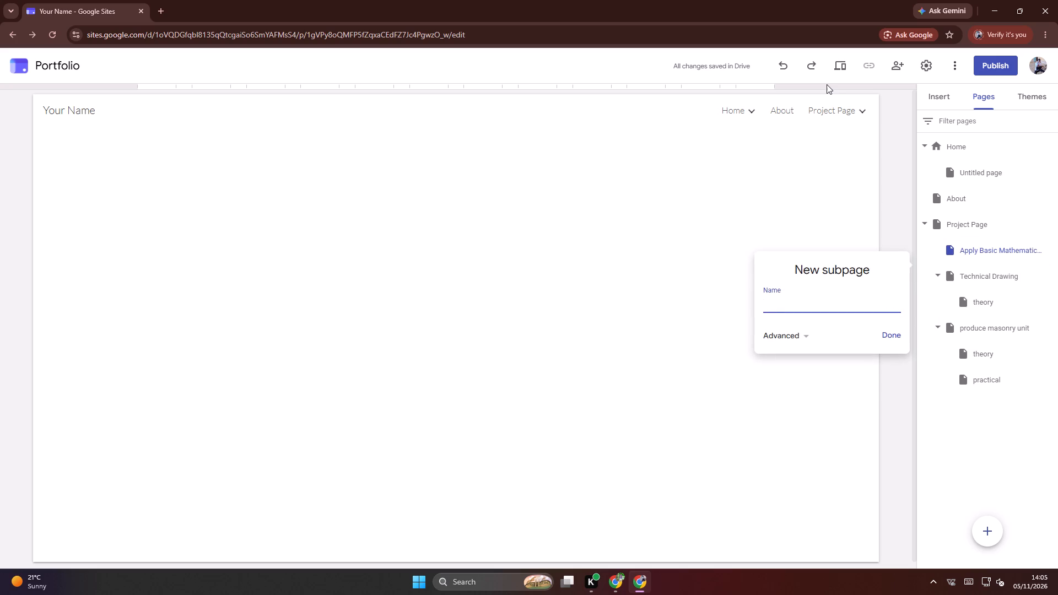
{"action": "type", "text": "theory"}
{"action": "left_click", "coordinate": [877, 328]}
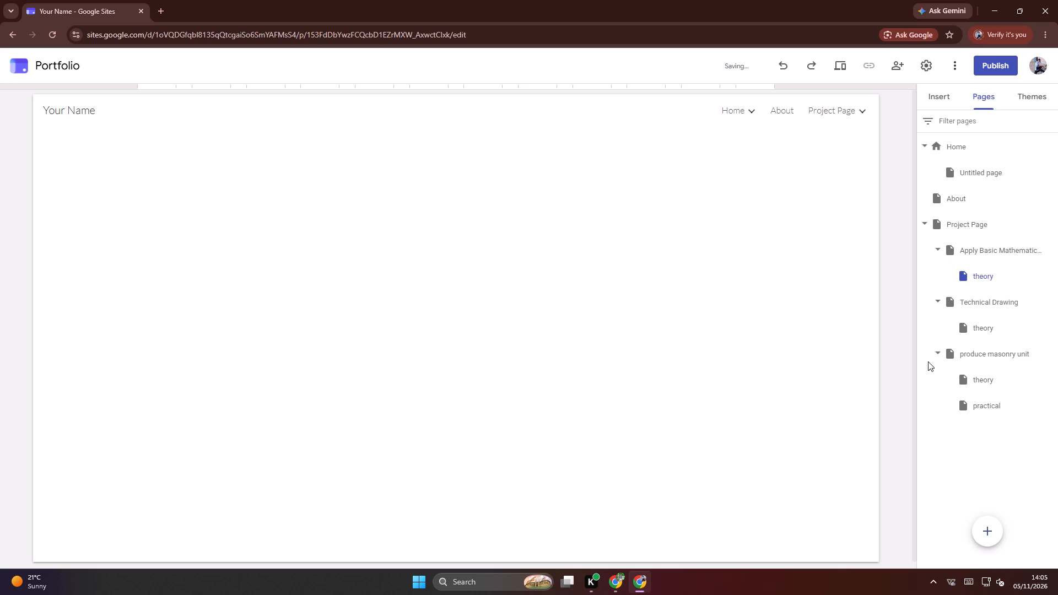
Add a subpage named "communication skills" under Project Page.
{"action": "left_click", "coordinate": [956, 225]}
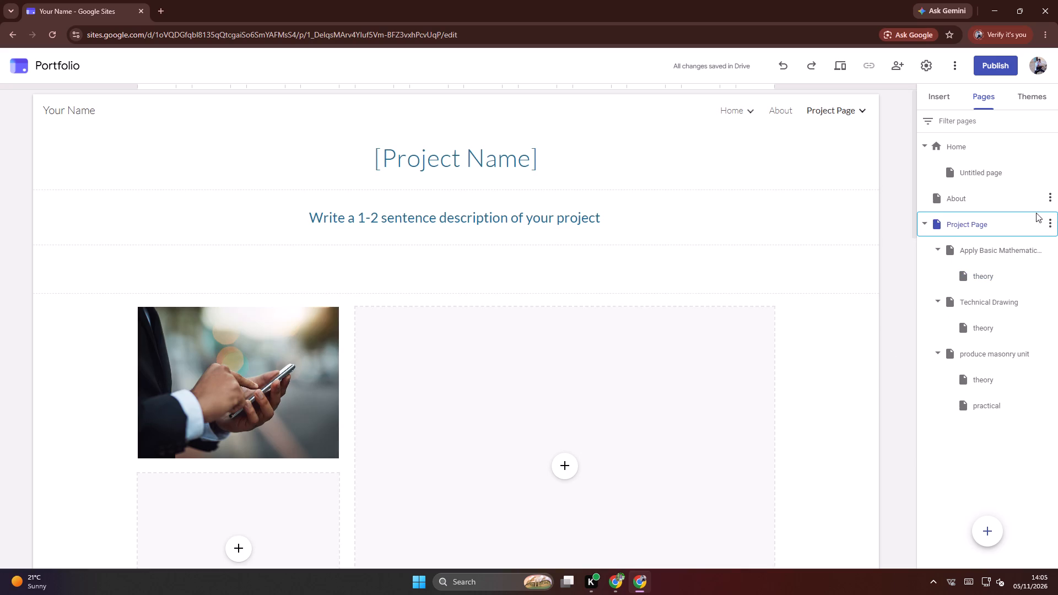
{"action": "left_click", "coordinate": [1050, 223]}
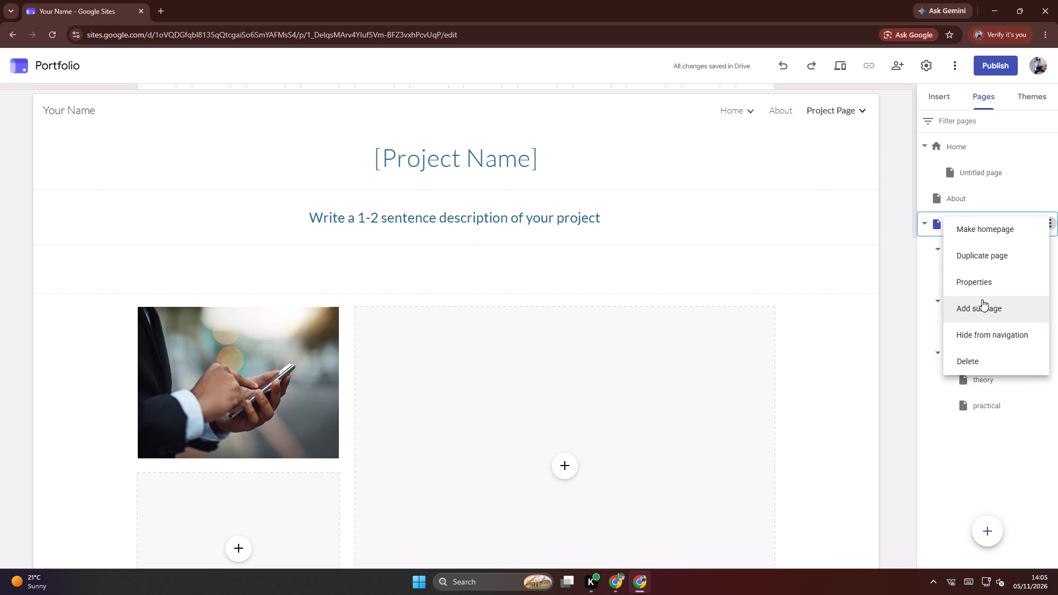
{"action": "left_click", "coordinate": [987, 309]}
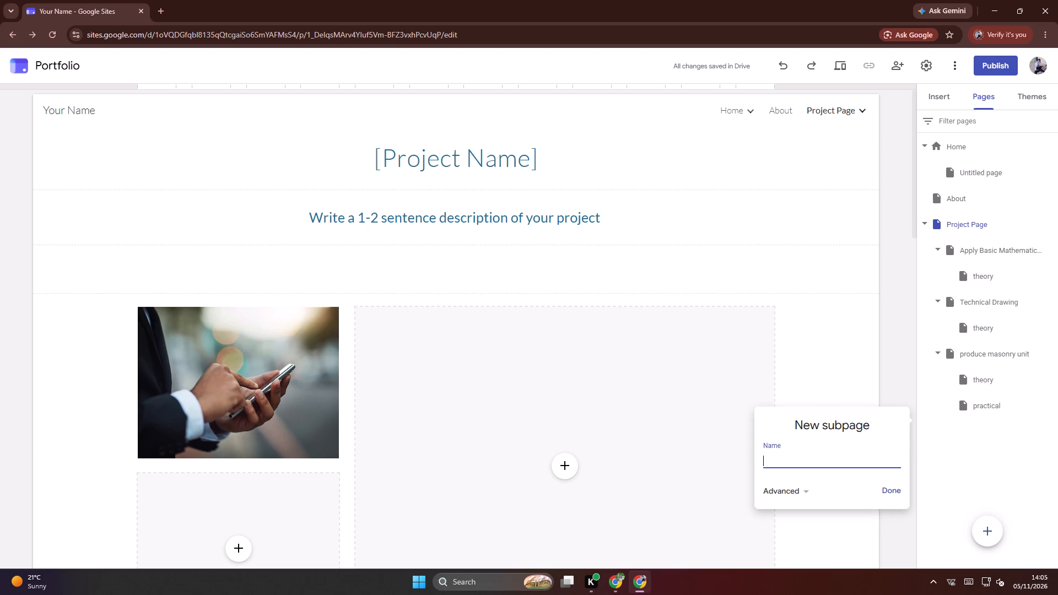
{"action": "left_click", "coordinate": [771, 459]}
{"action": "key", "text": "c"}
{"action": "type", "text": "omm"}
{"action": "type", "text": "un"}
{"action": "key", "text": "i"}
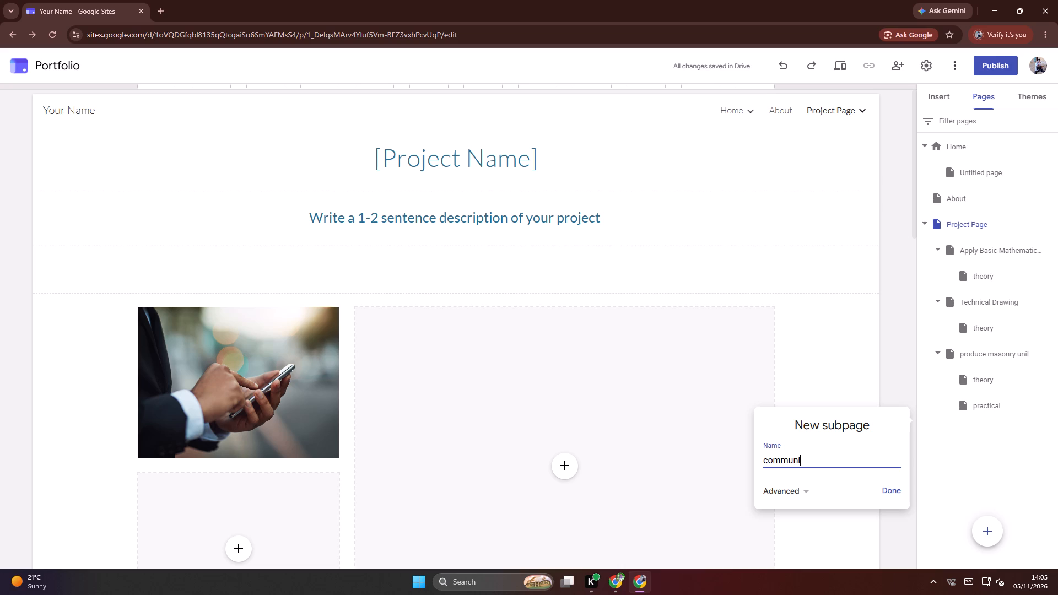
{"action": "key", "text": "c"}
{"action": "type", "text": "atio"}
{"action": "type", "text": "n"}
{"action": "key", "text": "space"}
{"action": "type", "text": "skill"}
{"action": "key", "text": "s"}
{"action": "left_click", "coordinate": [885, 486]}
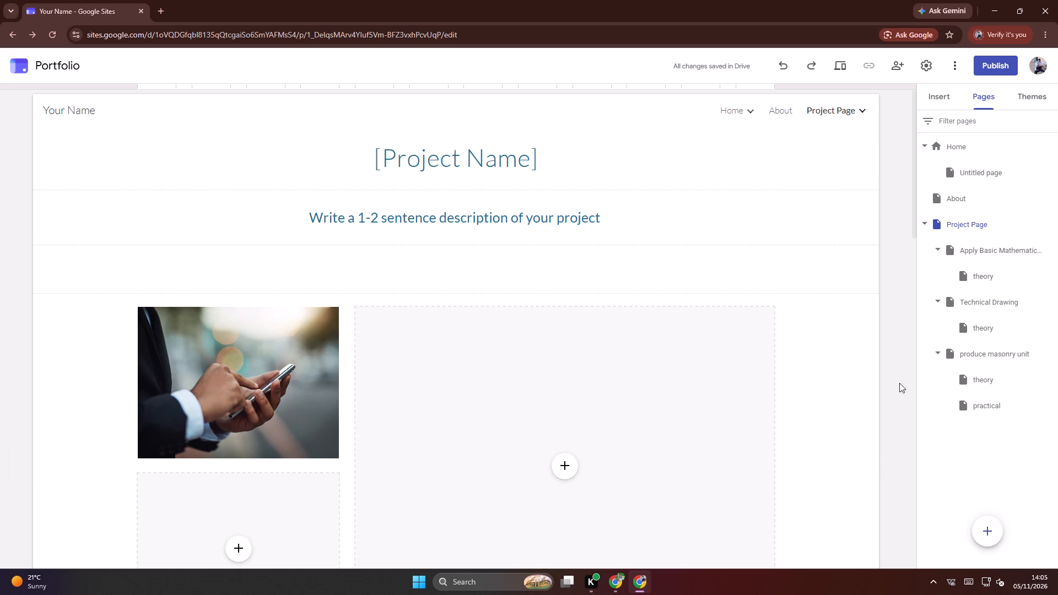
Add another subpage named "sub-structure works" under Project Page.
{"action": "left_click", "coordinate": [939, 224]}
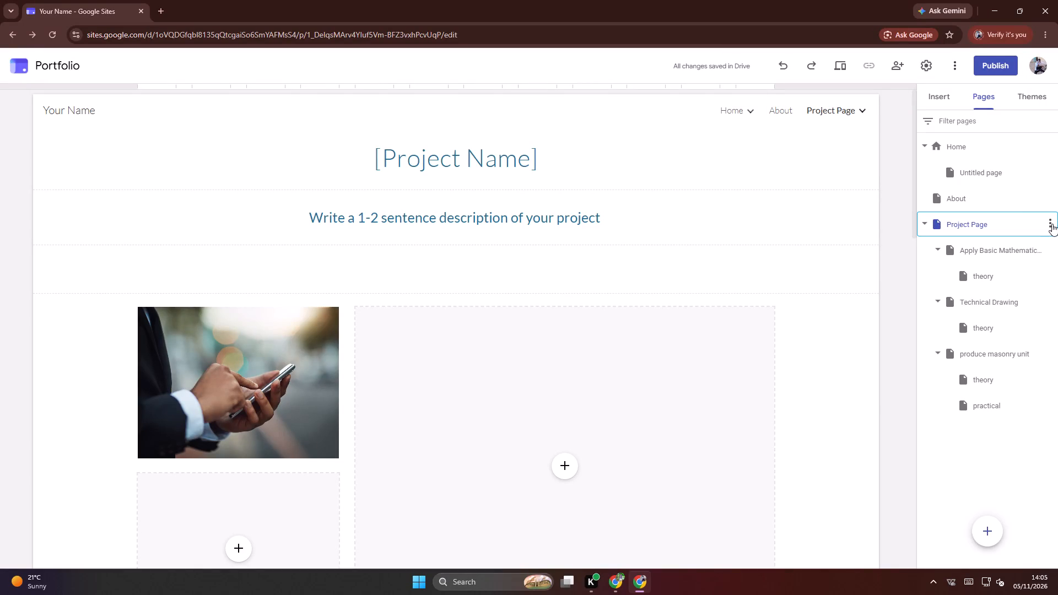
{"action": "left_click", "coordinate": [1052, 224]}
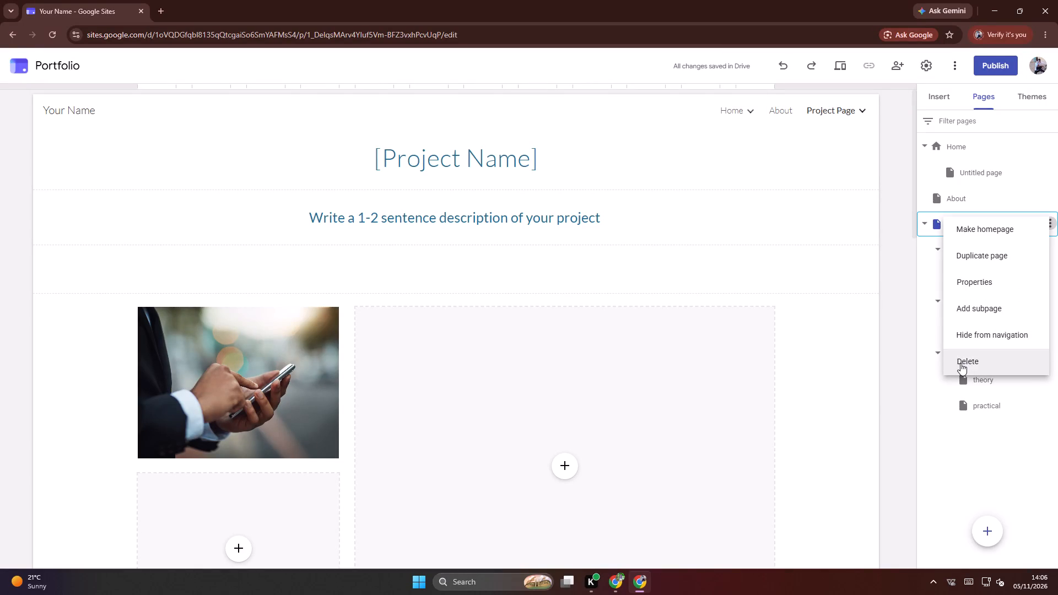
{"action": "left_click", "coordinate": [983, 305]}
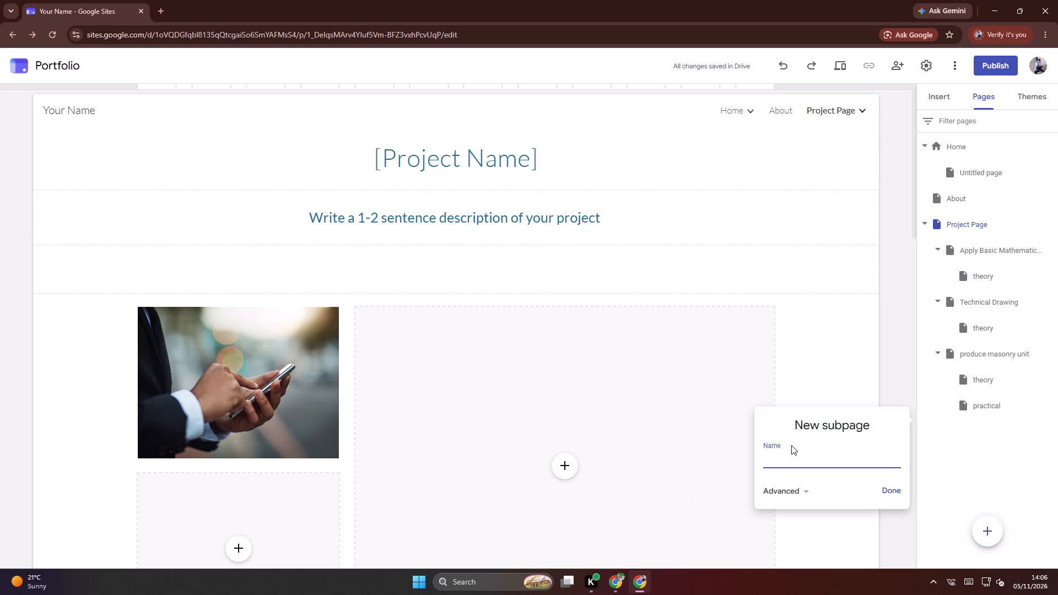
{"action": "left_click", "coordinate": [771, 452]}
{"action": "left_click", "coordinate": [778, 459]}
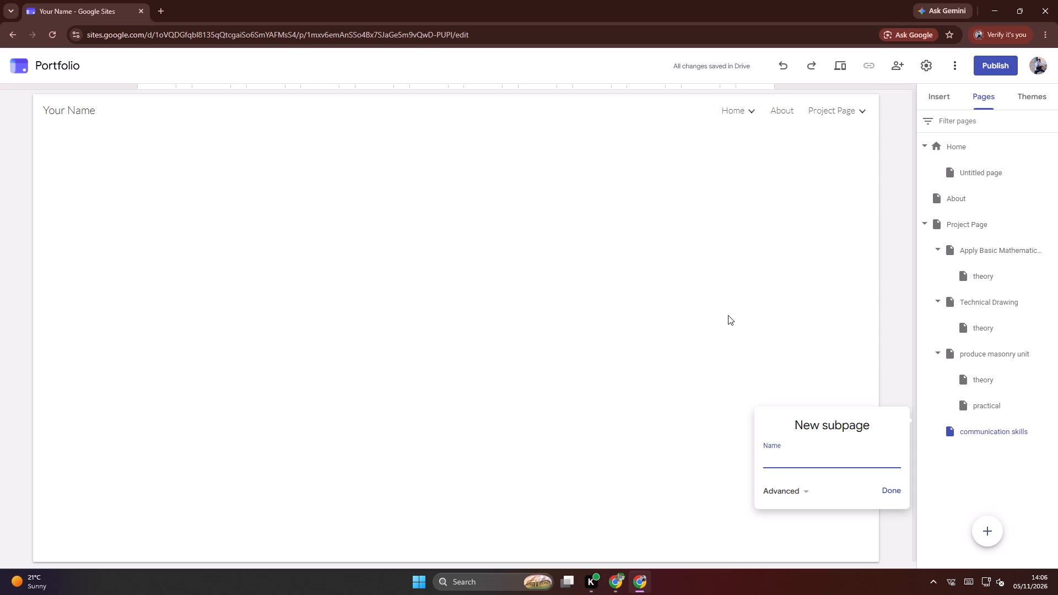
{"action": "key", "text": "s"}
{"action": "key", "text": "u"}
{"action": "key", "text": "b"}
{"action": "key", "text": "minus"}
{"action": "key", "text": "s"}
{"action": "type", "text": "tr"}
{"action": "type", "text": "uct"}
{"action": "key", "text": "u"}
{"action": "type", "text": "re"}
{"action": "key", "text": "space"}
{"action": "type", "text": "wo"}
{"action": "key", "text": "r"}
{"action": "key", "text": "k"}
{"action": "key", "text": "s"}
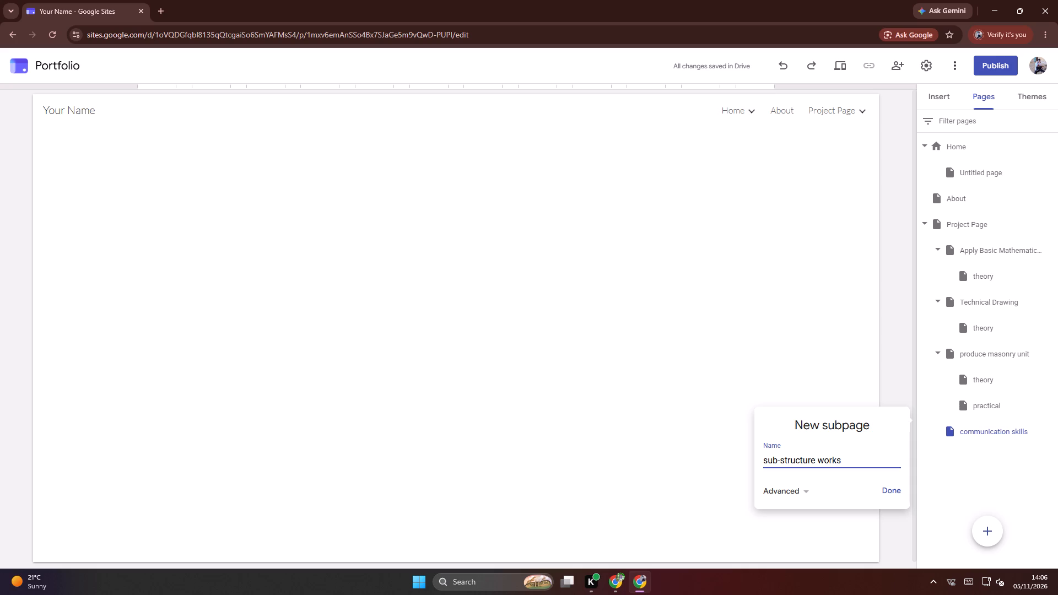
{"action": "left_click", "coordinate": [894, 491]}
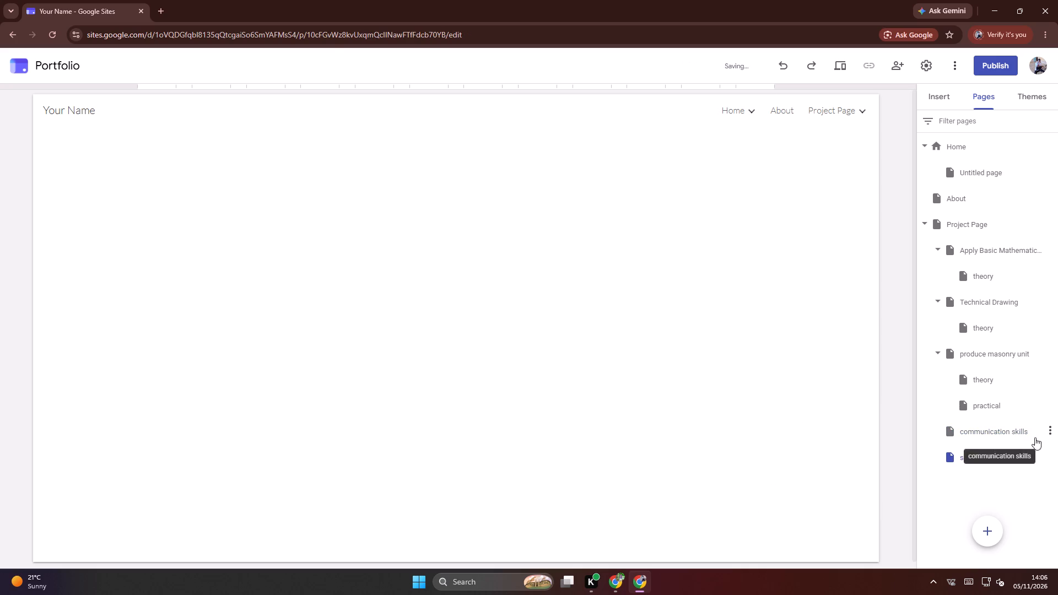
Add a subpage named "theory" under the communication skills page.
{"action": "left_click", "coordinate": [1051, 432]}
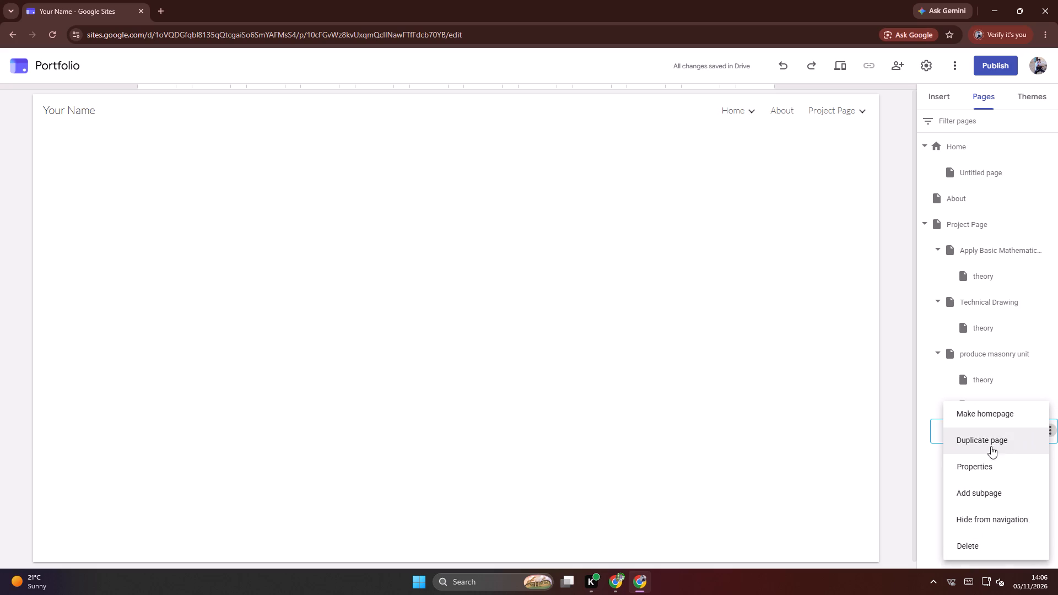
{"action": "left_click", "coordinate": [971, 496]}
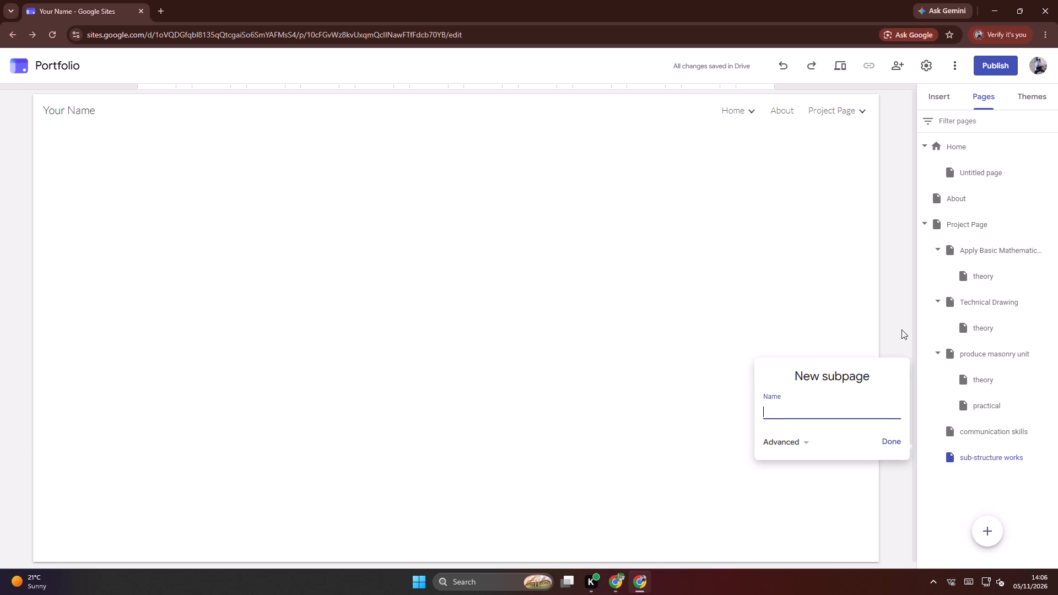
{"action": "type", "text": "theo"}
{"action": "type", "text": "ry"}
{"action": "left_click", "coordinate": [893, 443]}
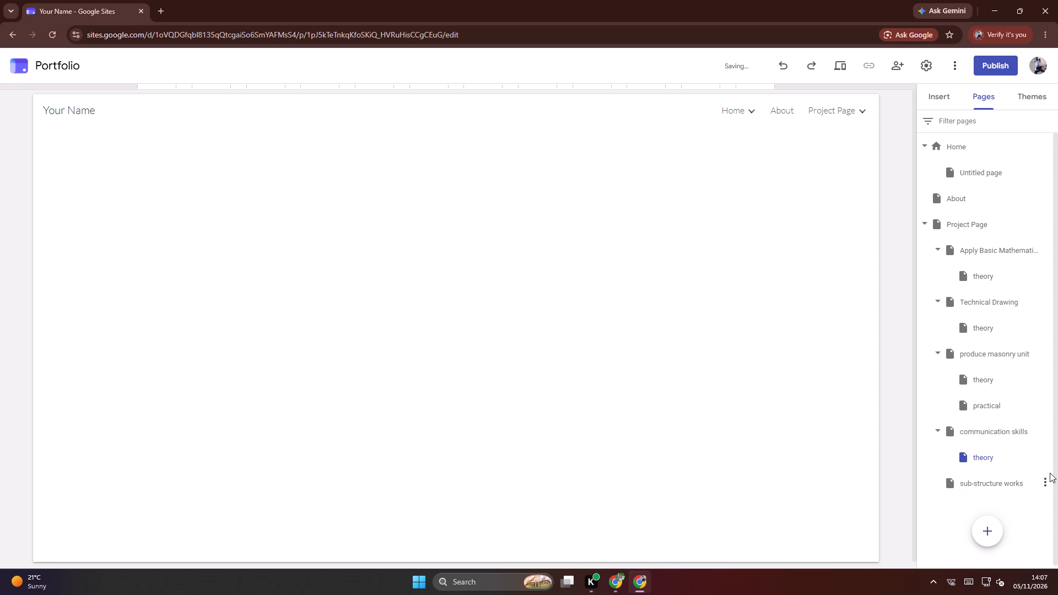
Add a subpage named "theory" under the sub-structure works page.
{"action": "left_click", "coordinate": [1043, 485]}
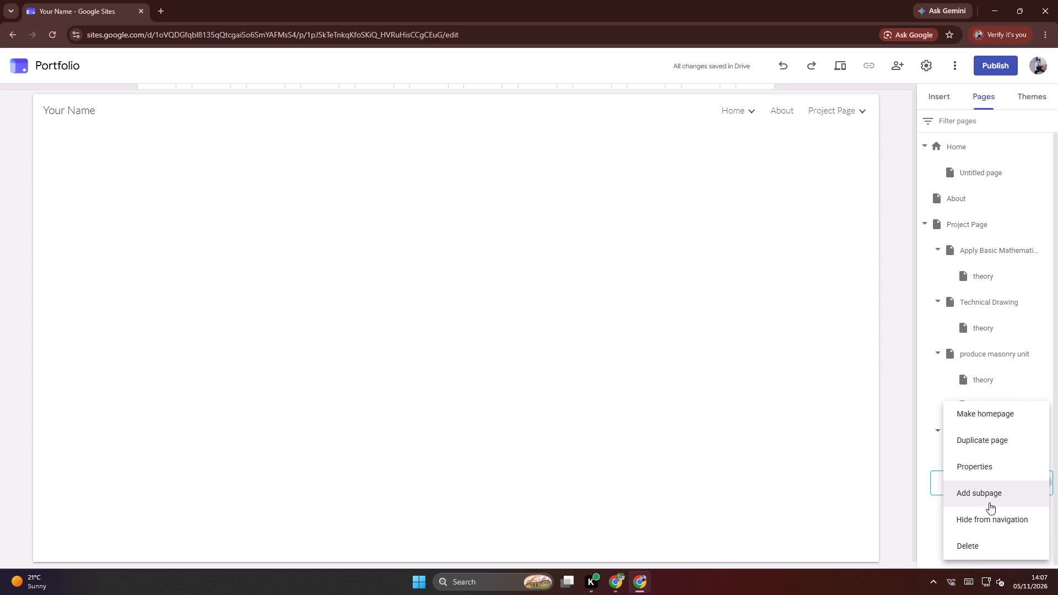
{"action": "left_click", "coordinate": [997, 494]}
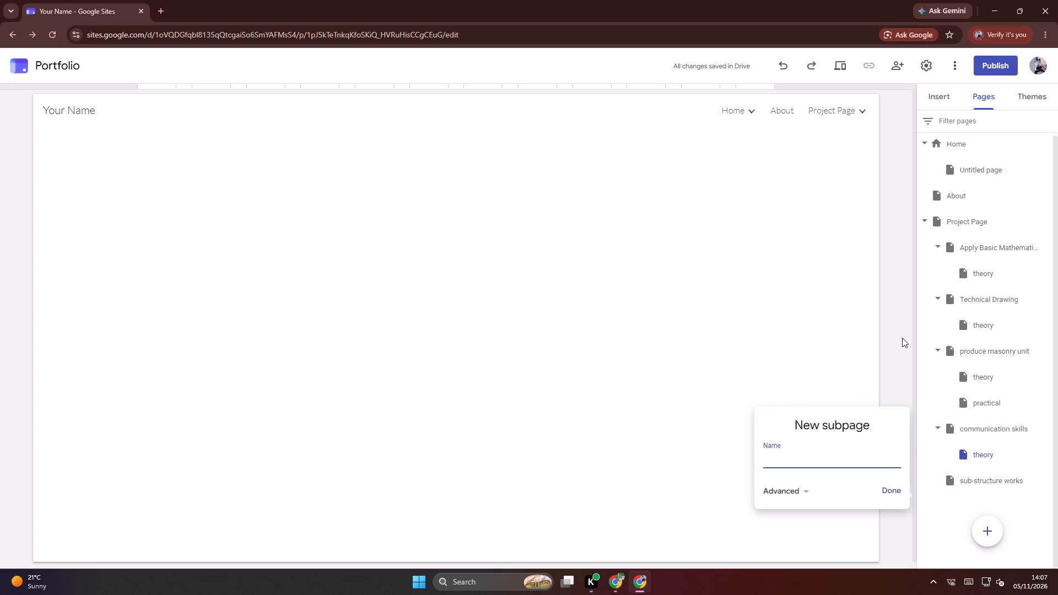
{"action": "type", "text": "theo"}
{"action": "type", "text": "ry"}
{"action": "left_click_drag", "start_coordinate": [891, 491], "coordinate": [908, 489]}
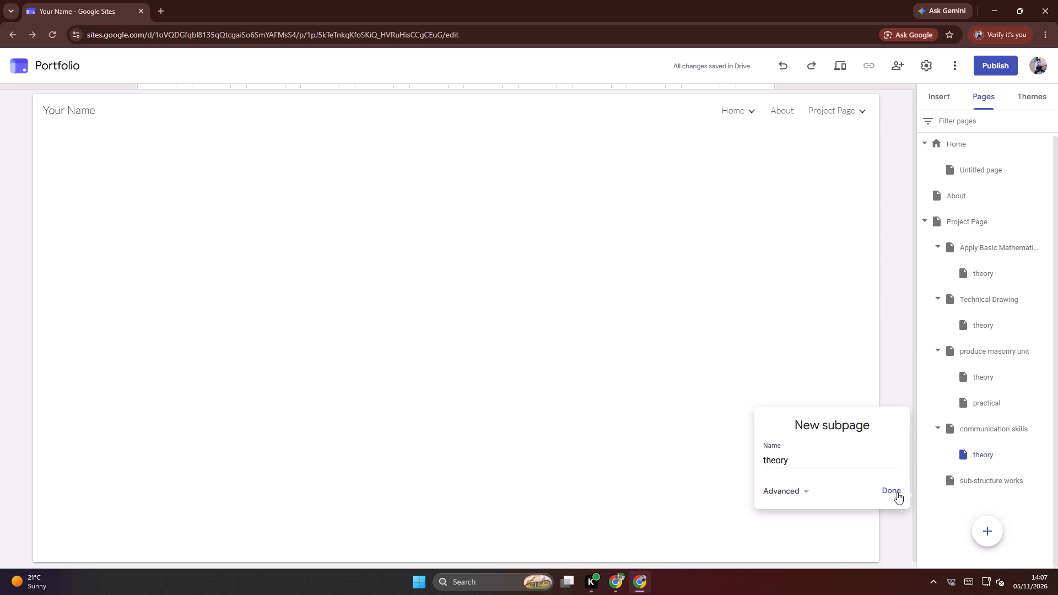
{"action": "left_click", "coordinate": [895, 492]}
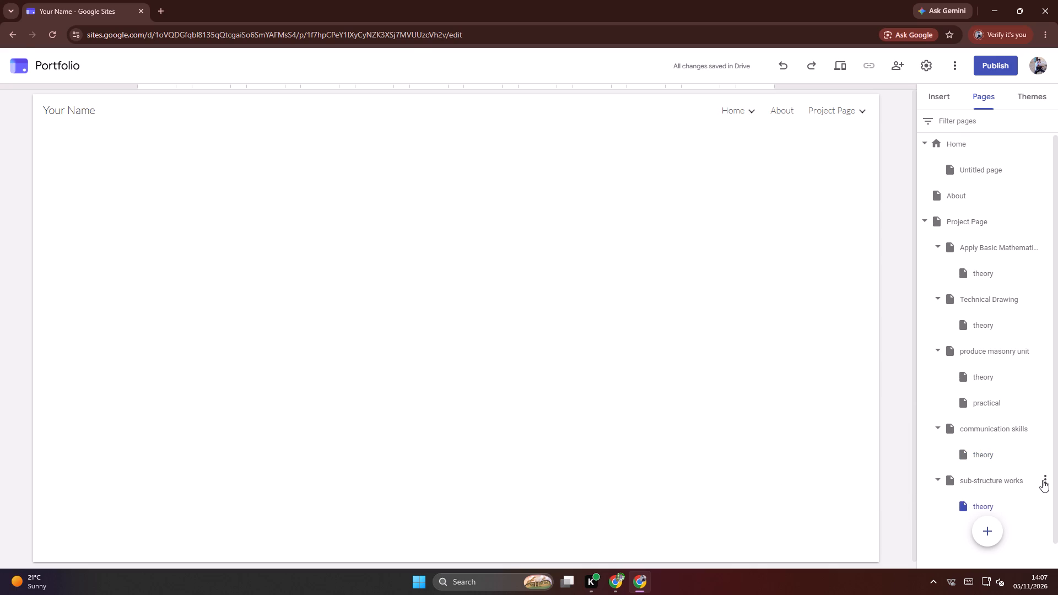
Add a second subpage named "practical" under the sub-structure works page.
{"action": "left_click", "coordinate": [1043, 480]}
{"action": "left_click", "coordinate": [1009, 488]}
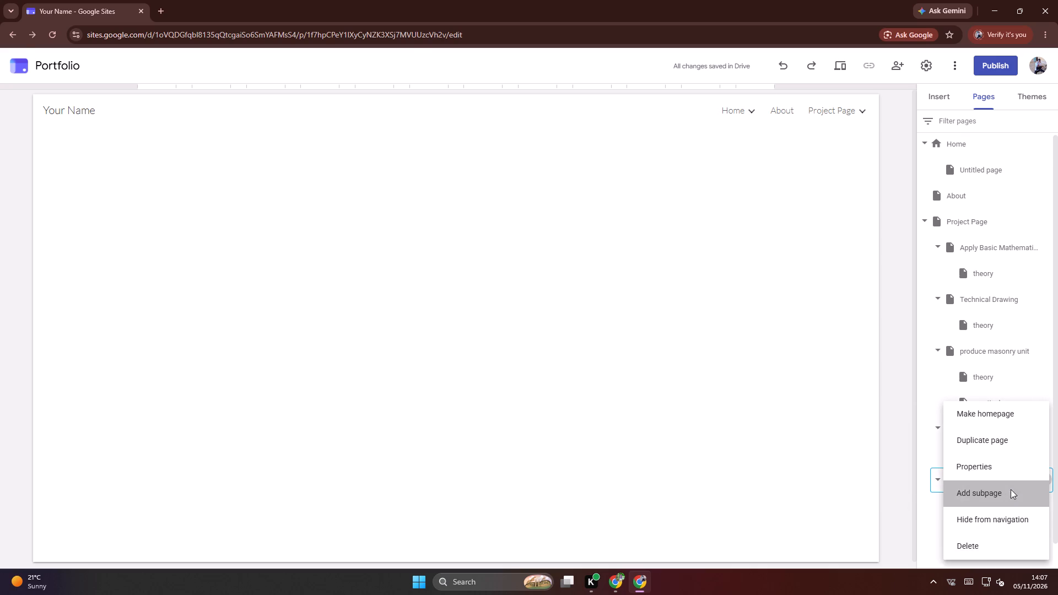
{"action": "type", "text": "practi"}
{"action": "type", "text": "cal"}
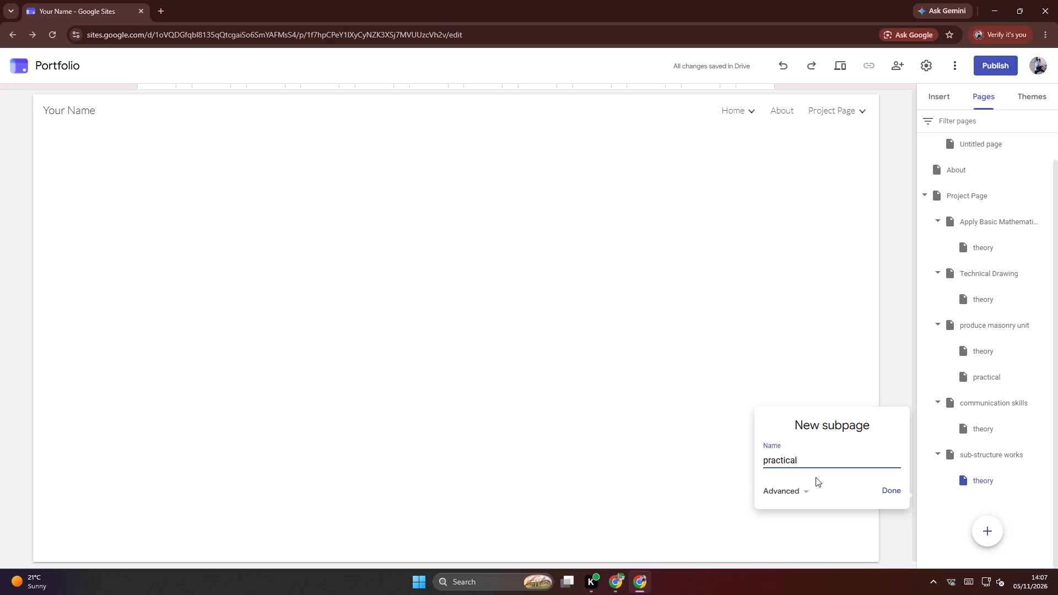
{"action": "left_click", "coordinate": [888, 486]}
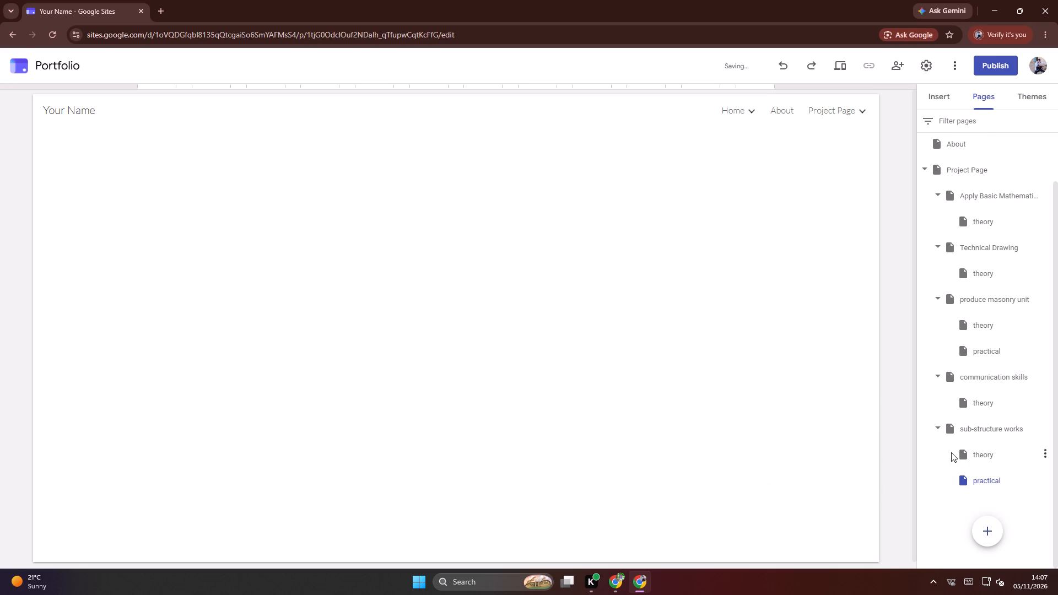
Make sub-structure works, produce masonry unit, Technical Drawing, Apply Basic Mathematics 1 and communication skills the homepage one after another, in that order.
{"action": "left_click", "coordinate": [979, 423]}
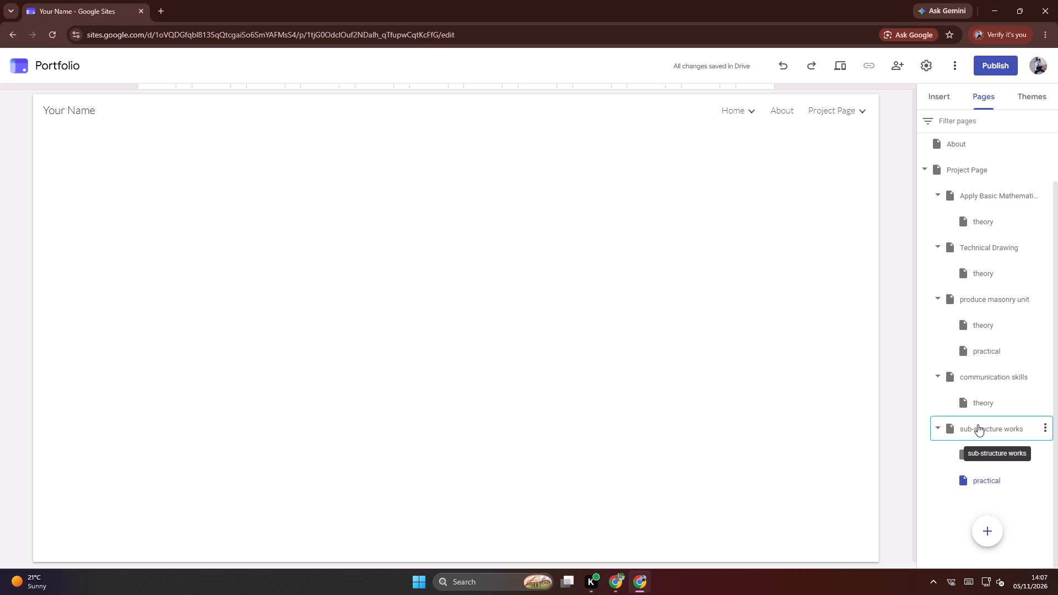
{"action": "left_click", "coordinate": [1048, 426]}
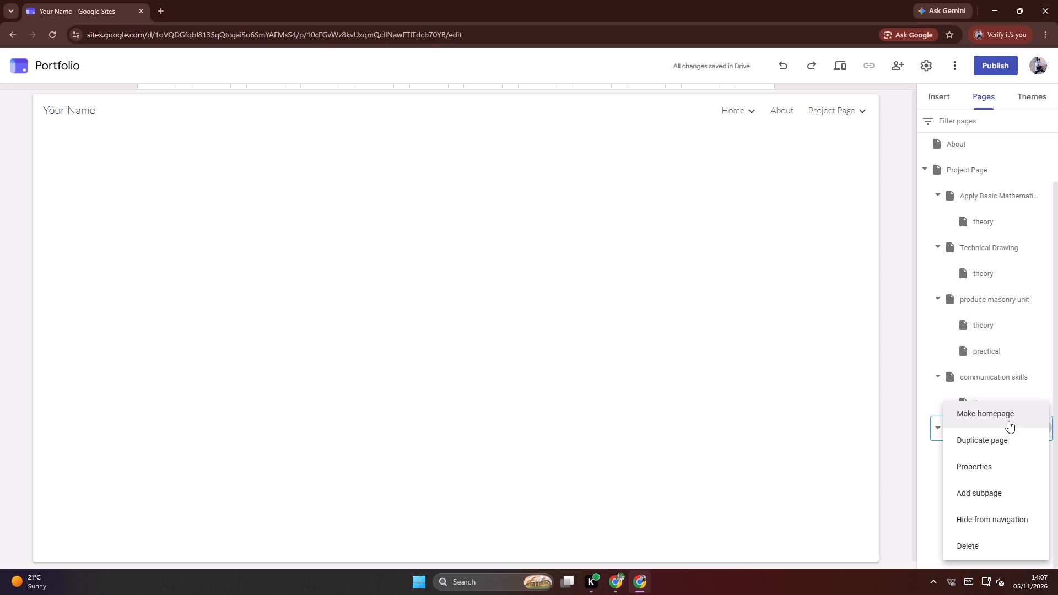
{"action": "left_click", "coordinate": [1010, 417]}
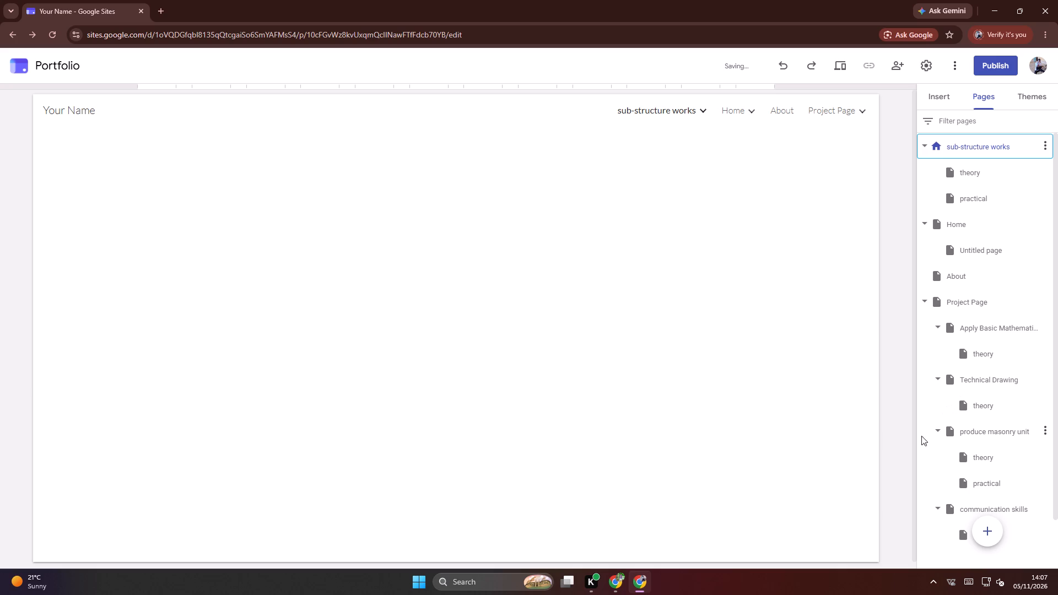
{"action": "left_click", "coordinate": [941, 426]}
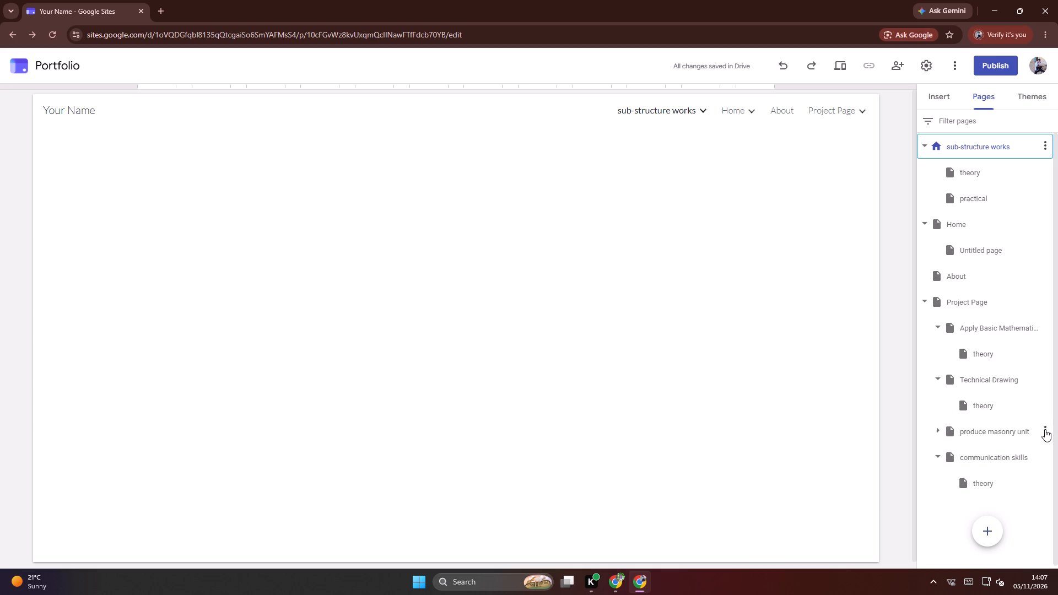
{"action": "left_click", "coordinate": [1045, 429]}
{"action": "left_click", "coordinate": [996, 410]}
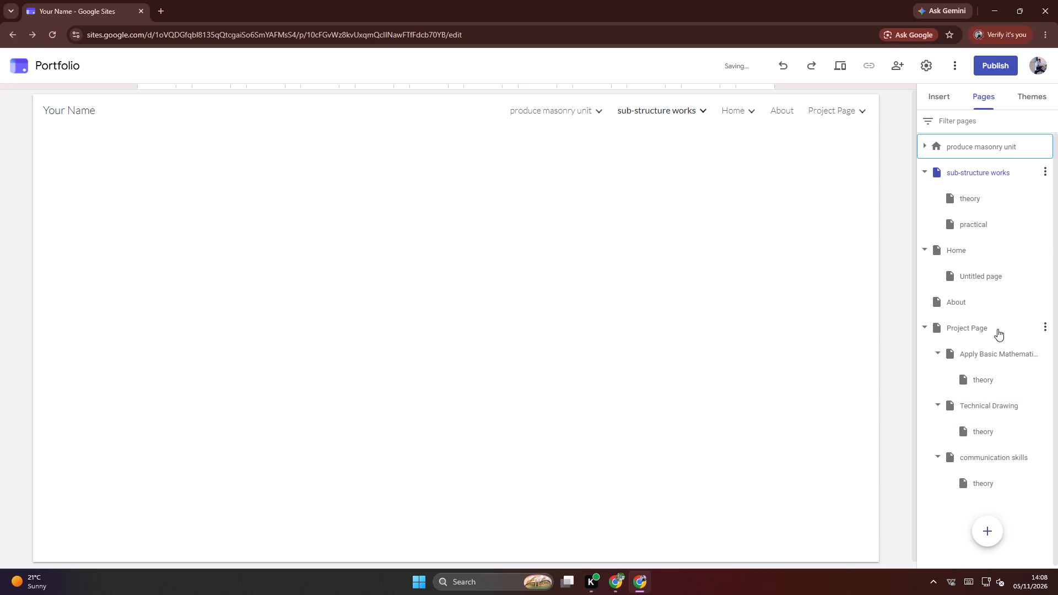
{"action": "left_click", "coordinate": [1045, 408]}
{"action": "left_click", "coordinate": [1024, 412]}
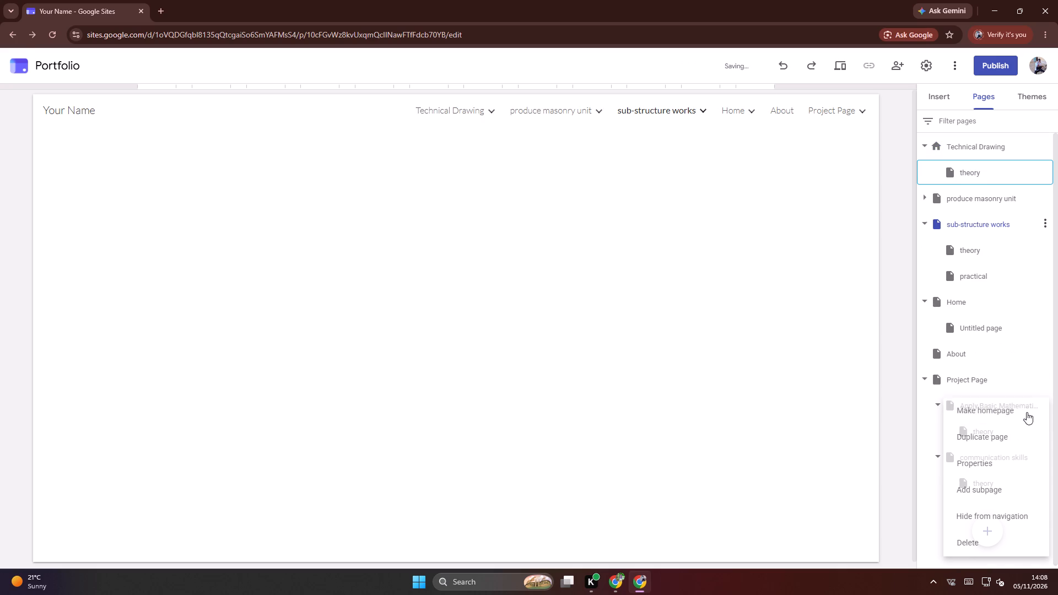
{"action": "left_click", "coordinate": [1047, 405]}
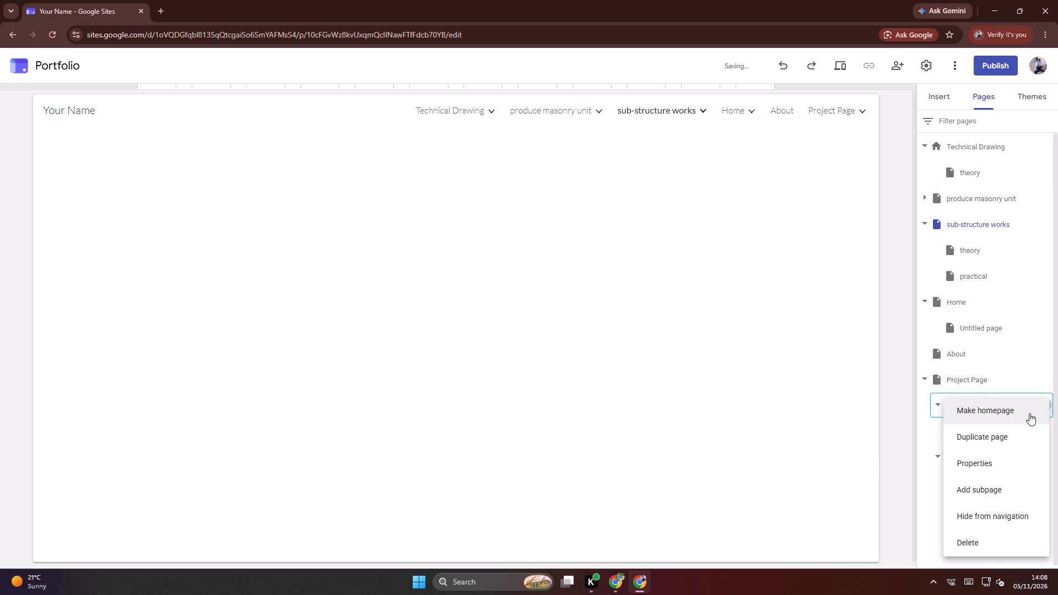
{"action": "left_click", "coordinate": [1029, 413]}
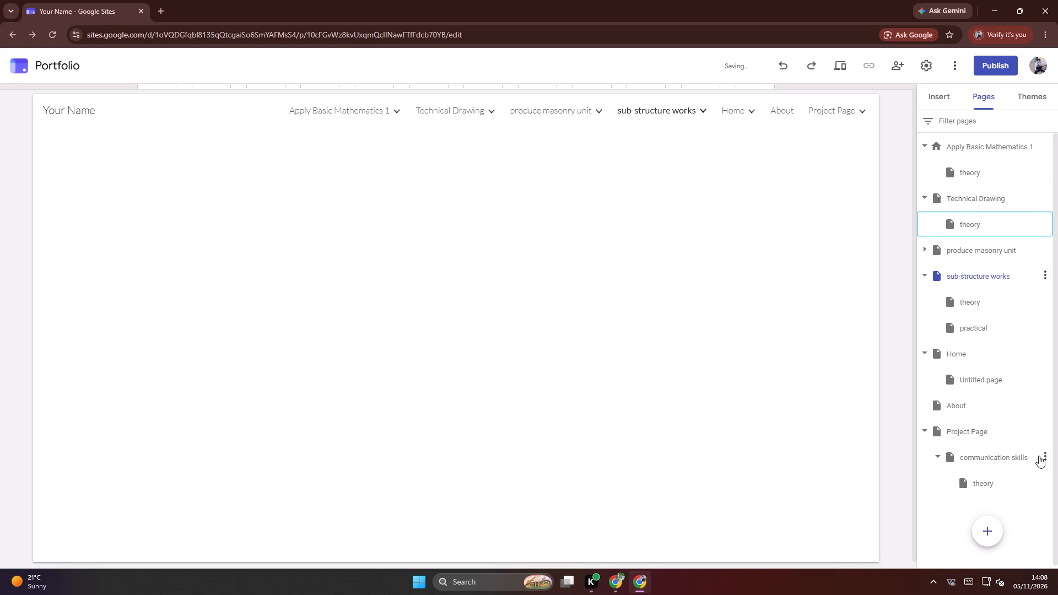
{"action": "left_click", "coordinate": [1043, 455]}
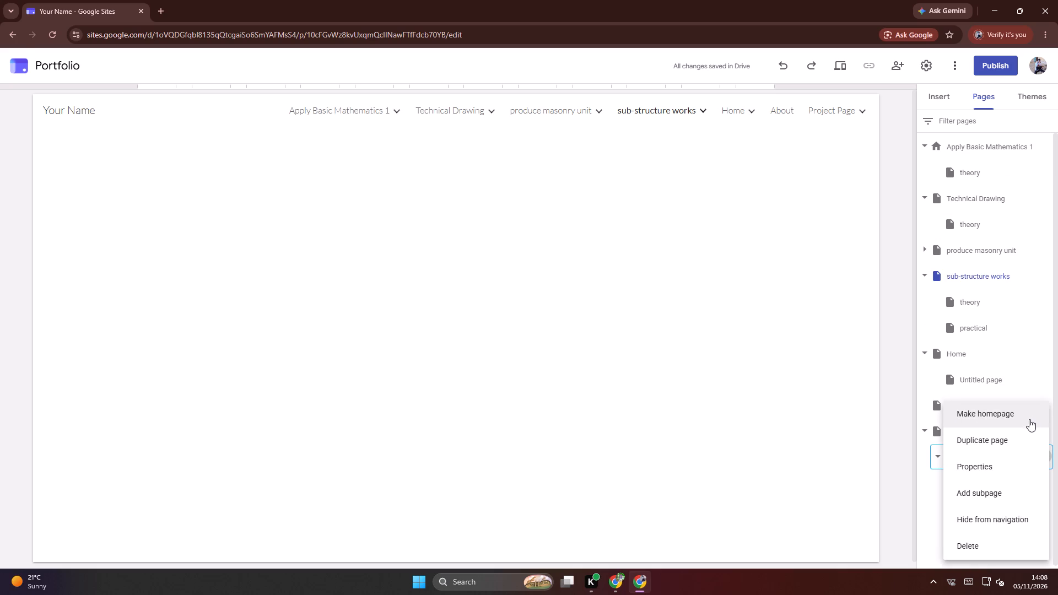
{"action": "left_click", "coordinate": [1029, 414]}
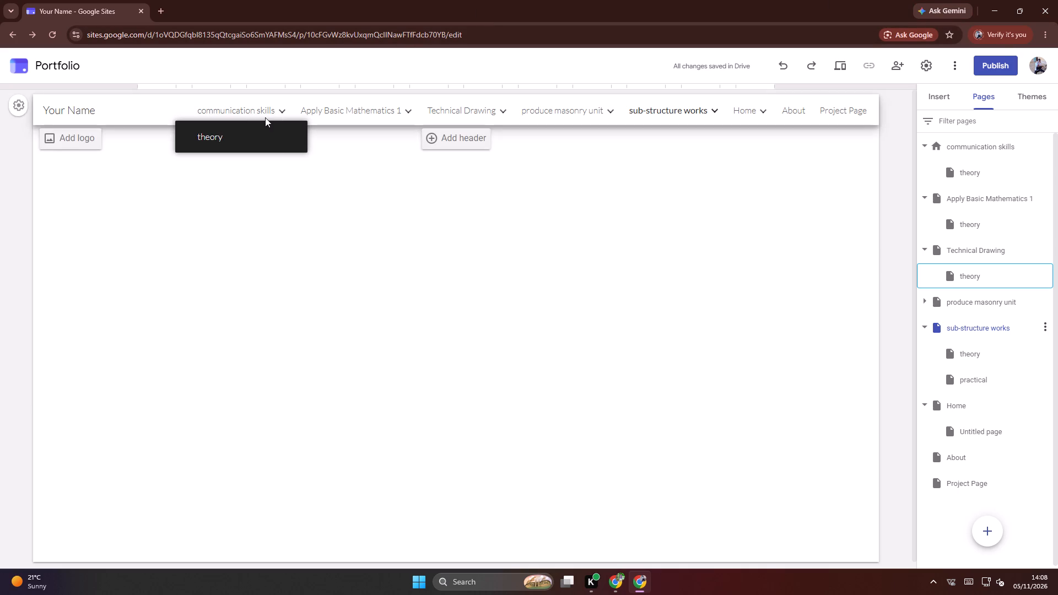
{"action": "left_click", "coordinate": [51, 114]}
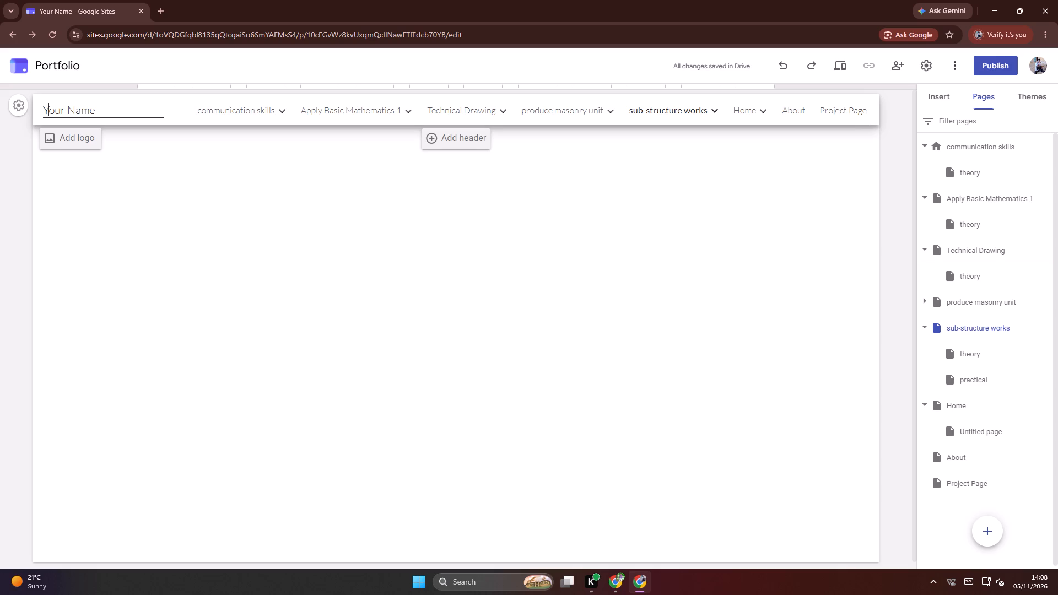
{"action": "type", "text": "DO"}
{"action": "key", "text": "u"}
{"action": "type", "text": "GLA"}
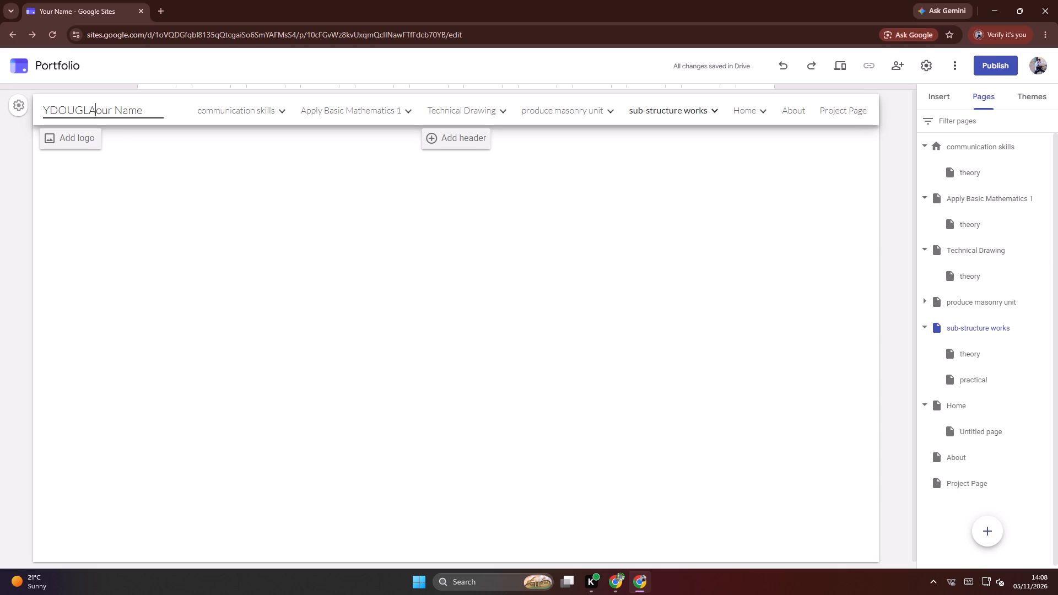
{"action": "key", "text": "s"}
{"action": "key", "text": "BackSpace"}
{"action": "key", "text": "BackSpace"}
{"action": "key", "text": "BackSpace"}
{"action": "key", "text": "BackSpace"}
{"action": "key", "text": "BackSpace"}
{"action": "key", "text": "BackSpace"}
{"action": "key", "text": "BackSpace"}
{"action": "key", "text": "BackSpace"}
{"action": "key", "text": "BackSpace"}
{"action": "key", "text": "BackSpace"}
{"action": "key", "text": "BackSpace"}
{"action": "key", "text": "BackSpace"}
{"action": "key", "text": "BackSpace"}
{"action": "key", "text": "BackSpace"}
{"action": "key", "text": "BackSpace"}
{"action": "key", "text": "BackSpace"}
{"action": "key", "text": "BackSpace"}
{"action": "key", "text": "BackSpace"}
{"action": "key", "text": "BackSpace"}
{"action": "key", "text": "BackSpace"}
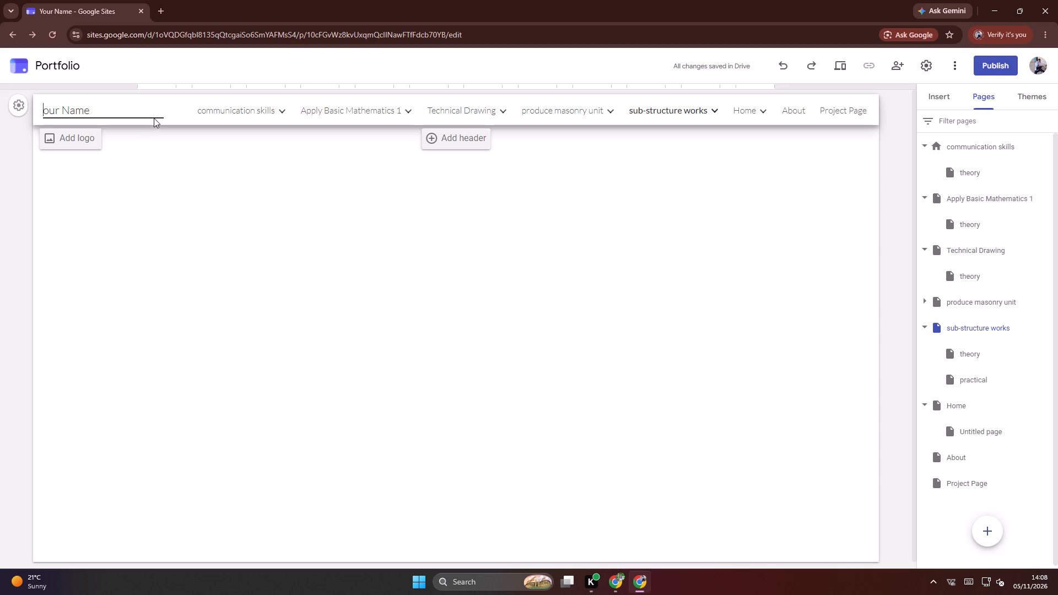
Replace the placeholder site name in the page header with the portfolio owner's name in capitals.
{"action": "left_click", "coordinate": [101, 107]}
{"action": "key", "text": "BackSpace"}
{"action": "key", "text": "BackSpace"}
{"action": "key", "text": "BackSpace"}
{"action": "key", "text": "BackSpace"}
{"action": "key", "text": "BackSpace"}
{"action": "key", "text": "BackSpace"}
{"action": "key", "text": "BackSpace"}
{"action": "key", "text": "BackSpace"}
{"action": "key", "text": "BackSpace"}
{"action": "key", "text": "BackSpace"}
{"action": "key", "text": "BackSpace"}
{"action": "key", "text": "BackSpace"}
{"action": "key", "text": "BackSpace"}
{"action": "key", "text": "BackSpace"}
{"action": "key", "text": "BackSpace"}
{"action": "key", "text": "BackSpace"}
{"action": "key", "text": "BackSpace"}
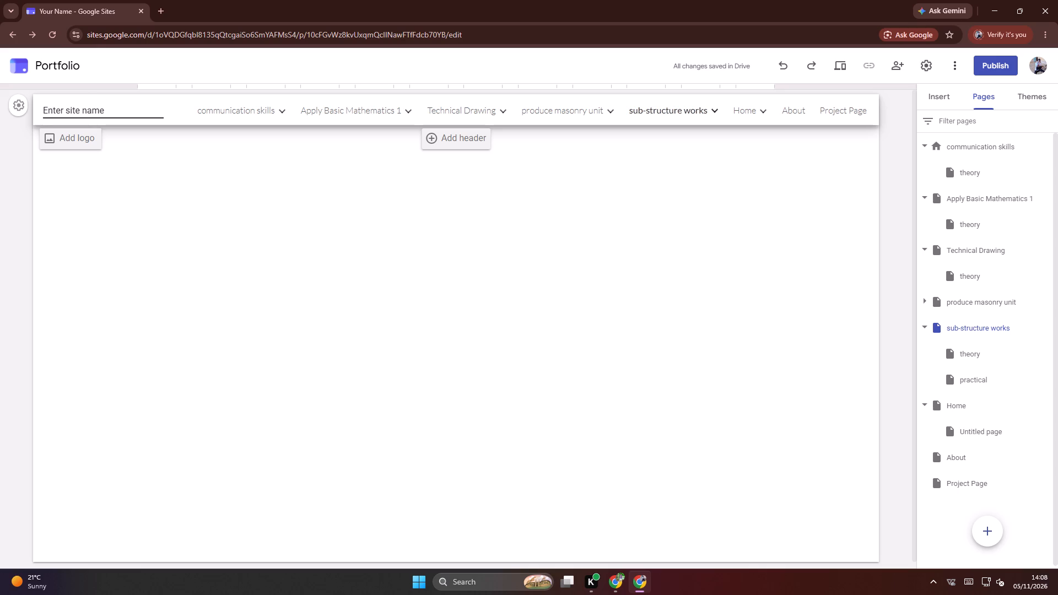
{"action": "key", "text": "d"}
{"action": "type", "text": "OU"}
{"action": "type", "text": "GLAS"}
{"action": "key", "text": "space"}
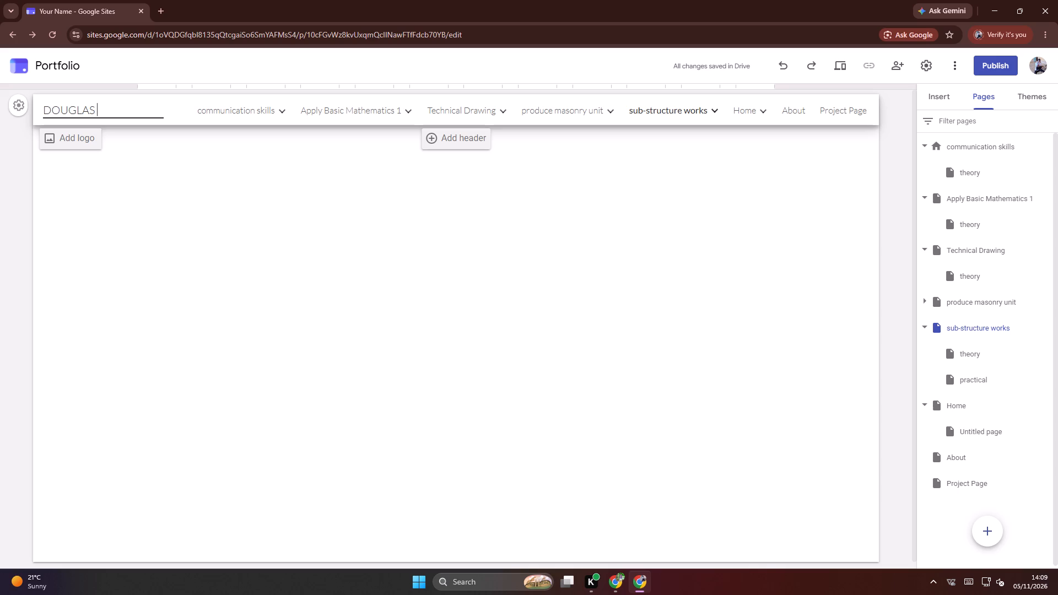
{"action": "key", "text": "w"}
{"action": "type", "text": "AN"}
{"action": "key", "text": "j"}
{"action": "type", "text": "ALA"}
Publish the site at the suggested web address, requesting that public search engines not display it.
{"action": "left_click", "coordinate": [990, 60]}
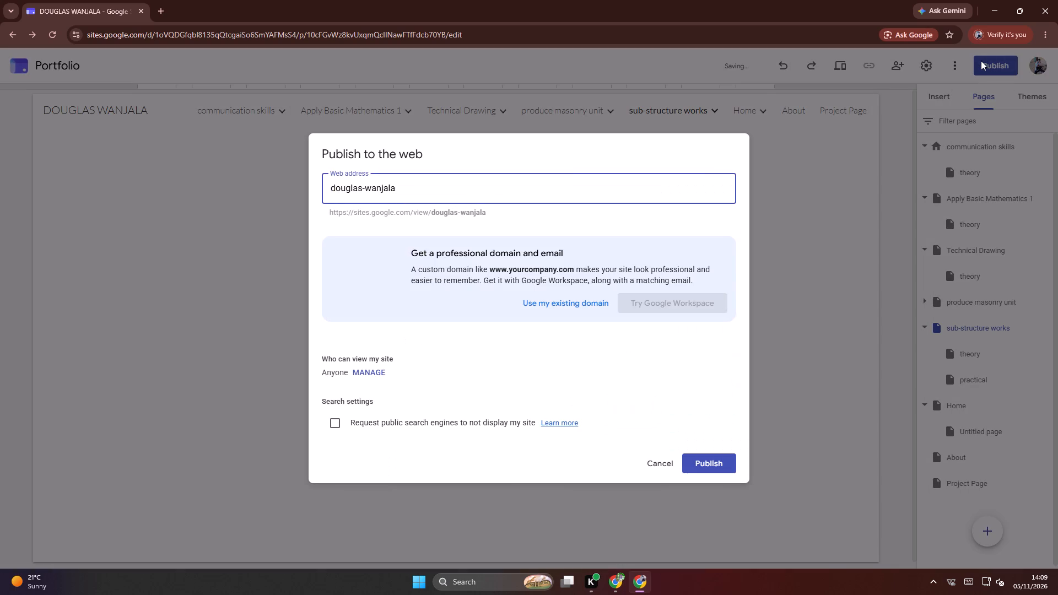
{"action": "left_click", "coordinate": [335, 420]}
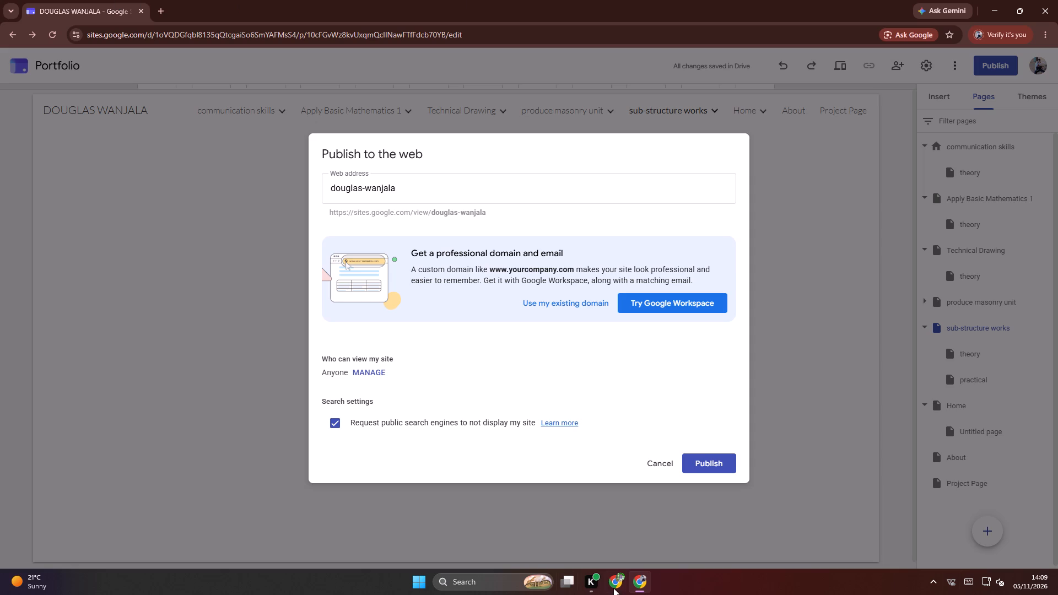
{"action": "left_click", "coordinate": [684, 455]}
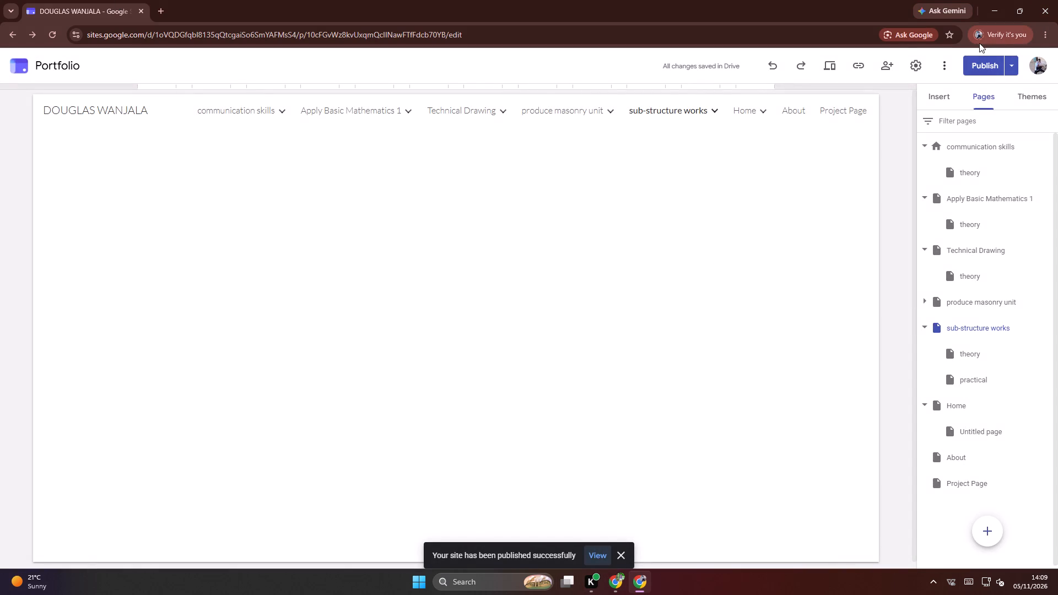
Set the Portfolio site's draft general access to Anyone with the link in the sharing settings.
{"action": "left_click", "coordinate": [886, 67]}
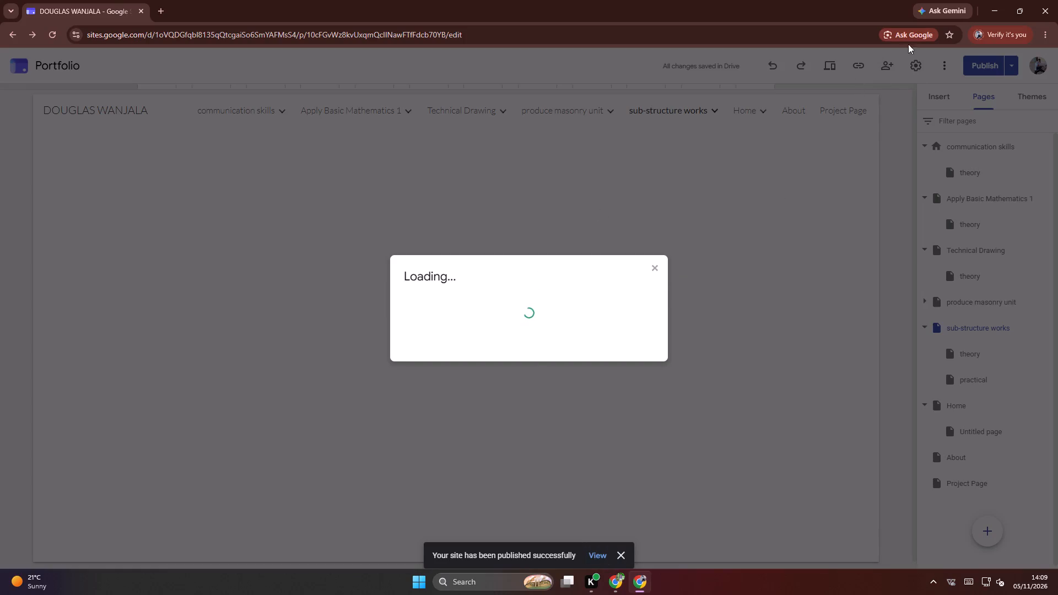
{"action": "left_click", "coordinate": [897, 108]}
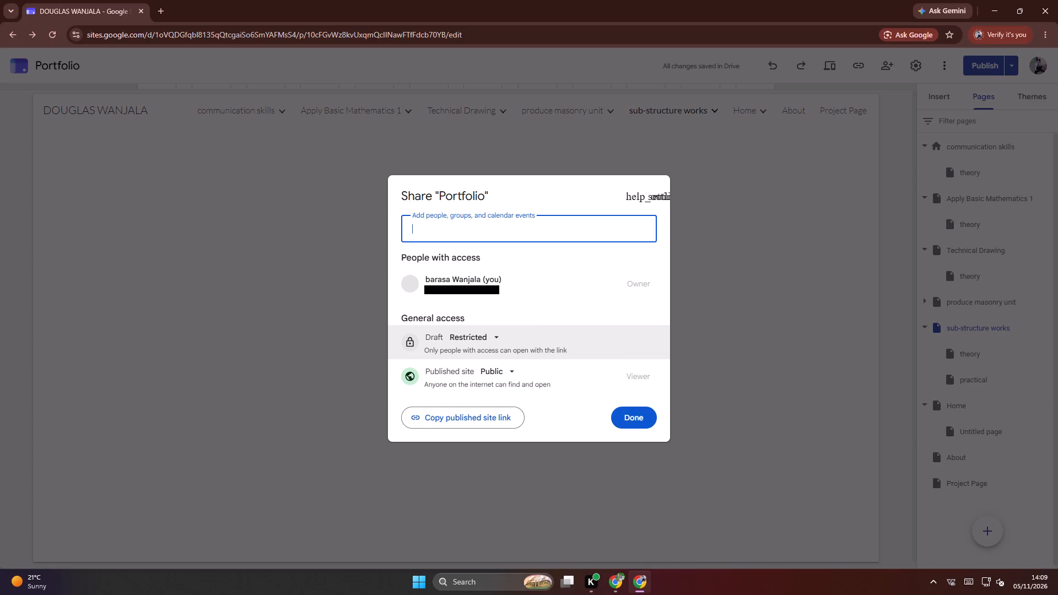
{"action": "left_click", "coordinate": [488, 334]}
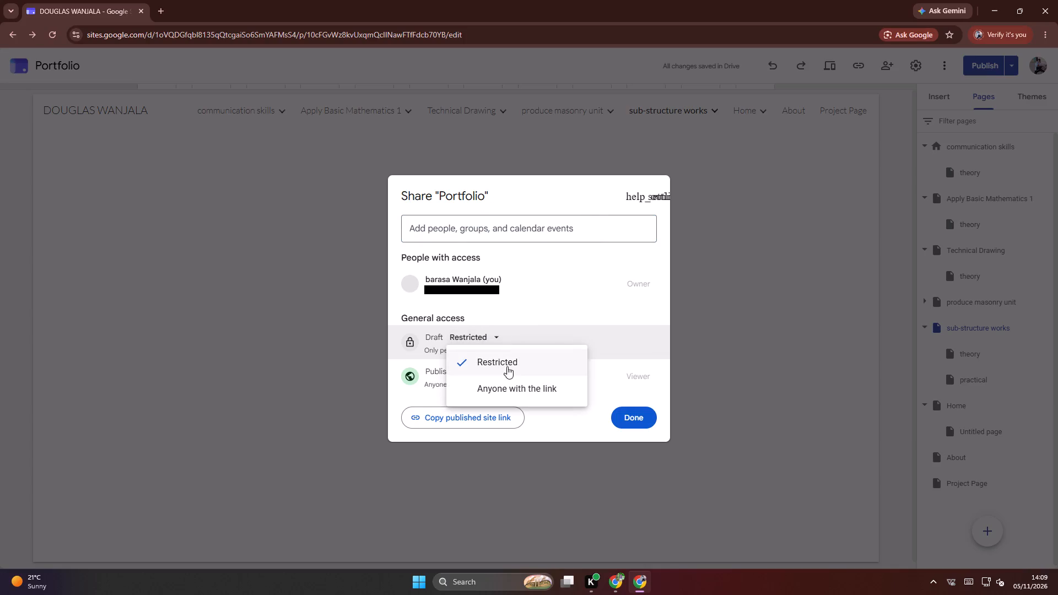
{"action": "left_click", "coordinate": [515, 388]}
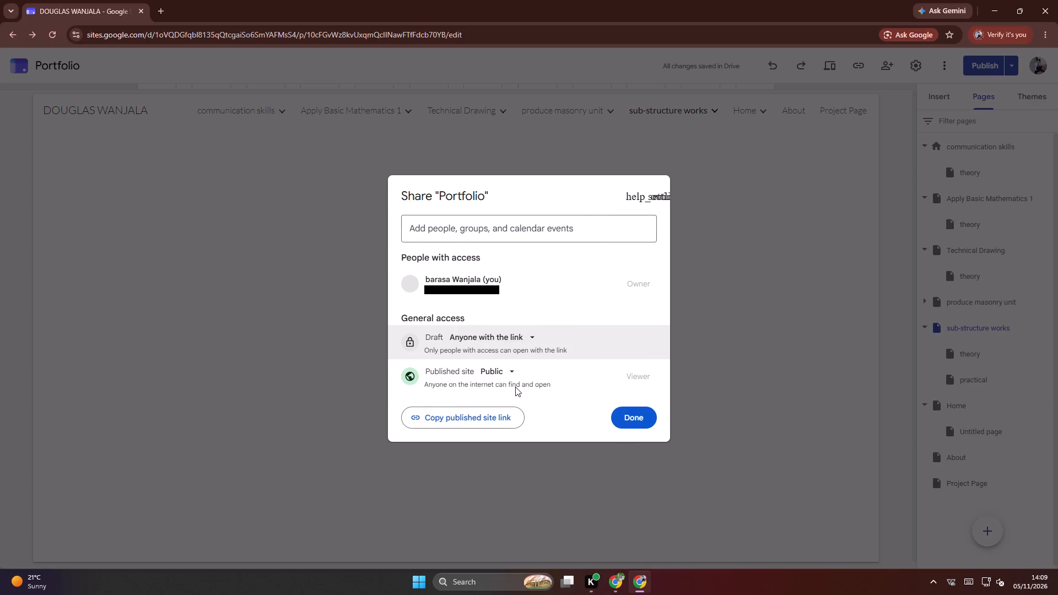
{"action": "left_click", "coordinate": [646, 421]}
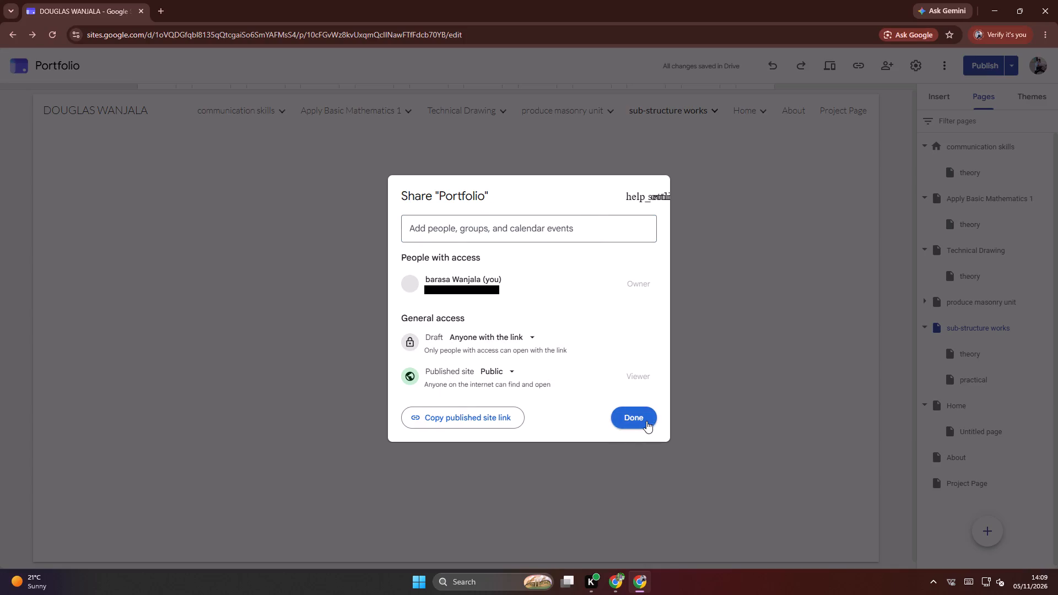
{"action": "left_click", "coordinate": [628, 413]}
{"action": "left_click", "coordinate": [475, 283]}
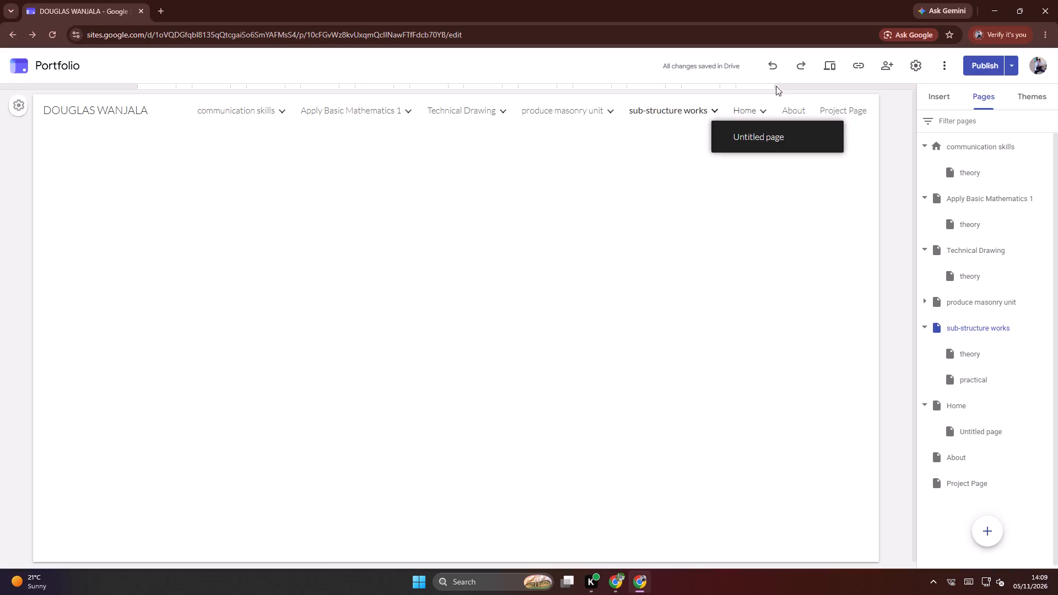
Copy the published site link of the sub-structure works page.
{"action": "left_click", "coordinate": [857, 66]}
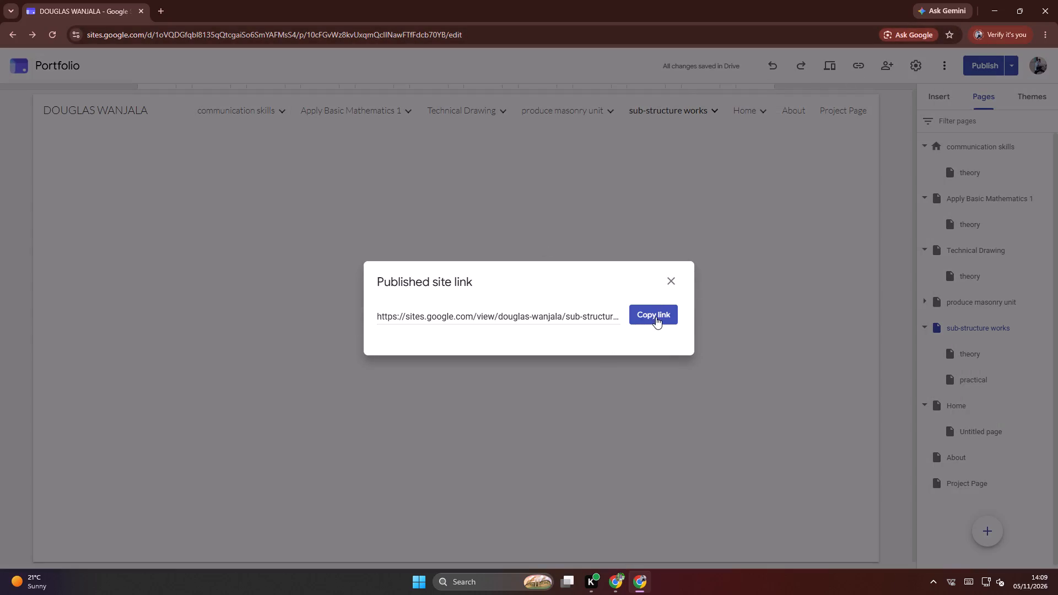
{"action": "left_click", "coordinate": [660, 313]}
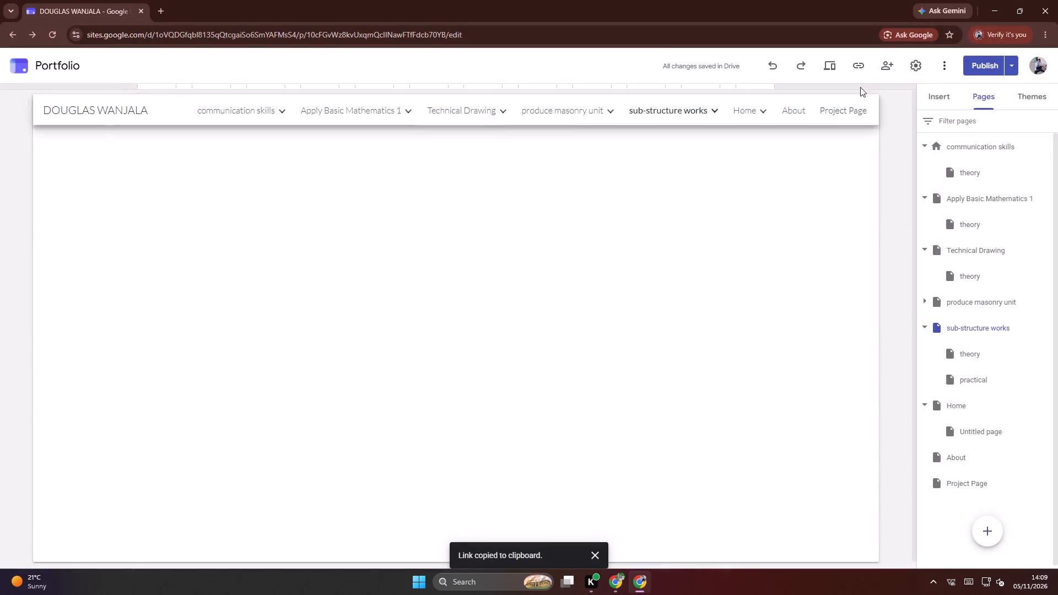
Reopen the Portfolio sharing settings and enter the e-mail address of the person the site is shared with.
{"action": "left_click", "coordinate": [883, 68]}
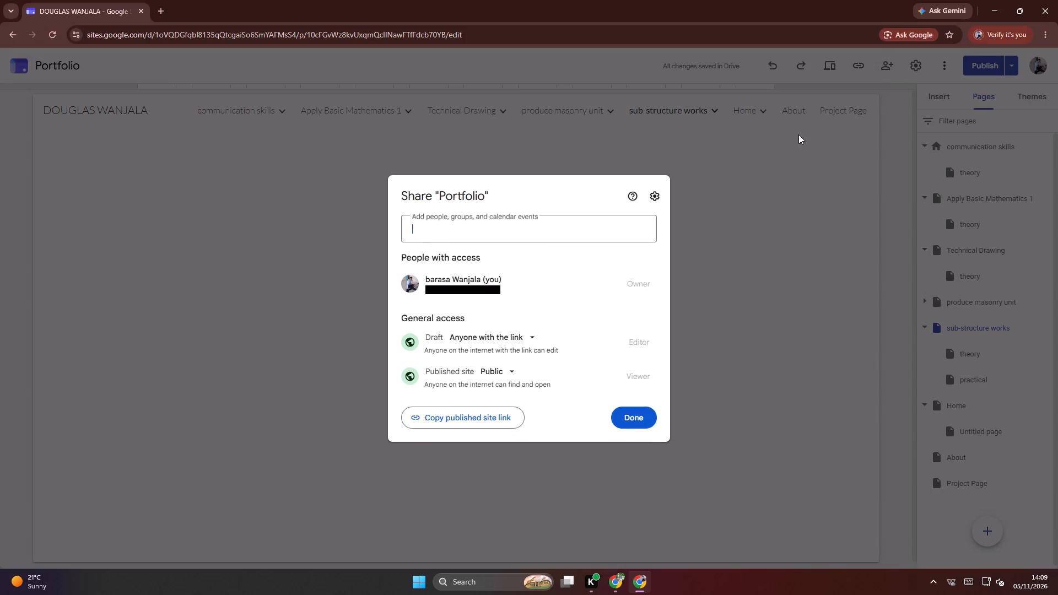
{"action": "left_click", "coordinate": [648, 284]}
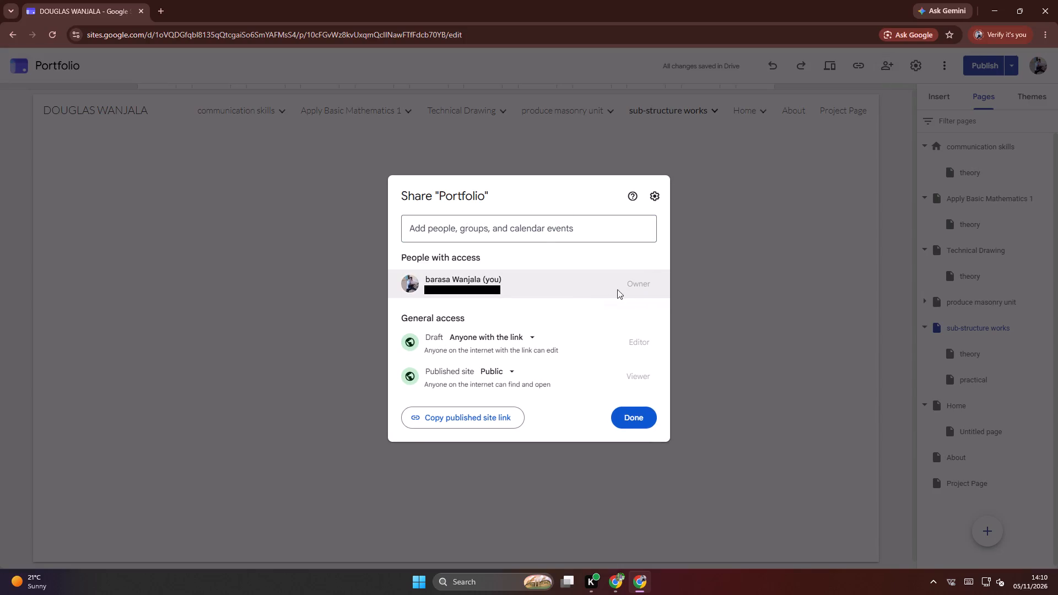
{"action": "left_click", "coordinate": [530, 223]}
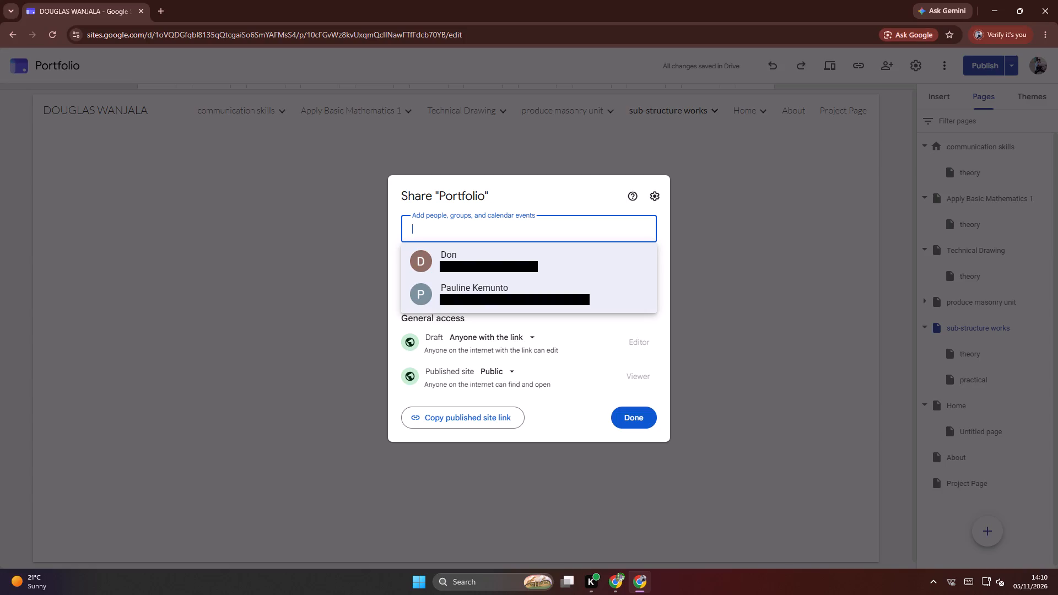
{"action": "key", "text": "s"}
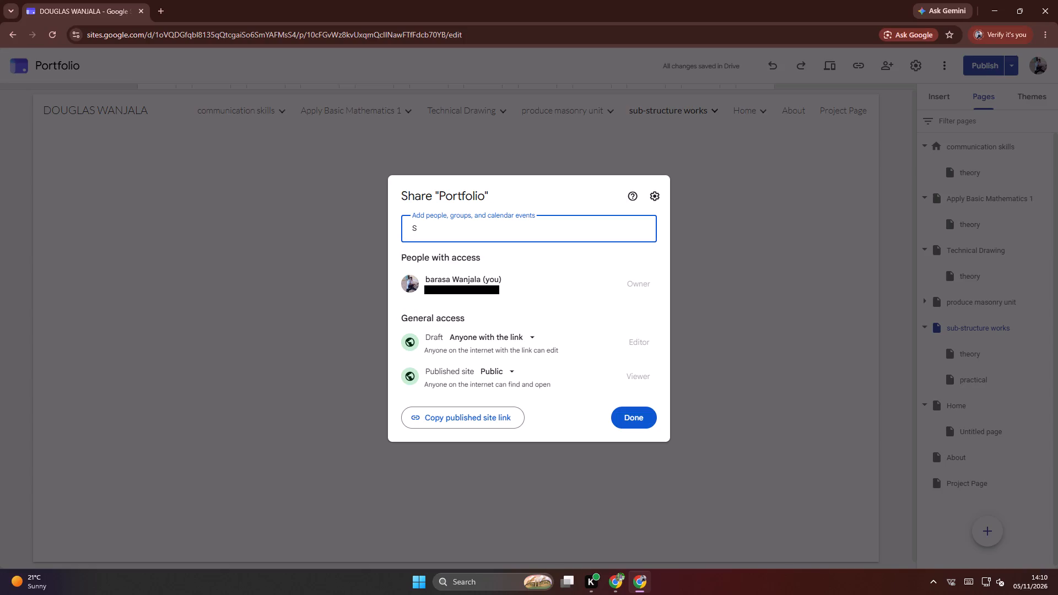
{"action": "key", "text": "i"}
{"action": "key", "text": "BackSpace"}
{"action": "key", "text": "BackSpace"}
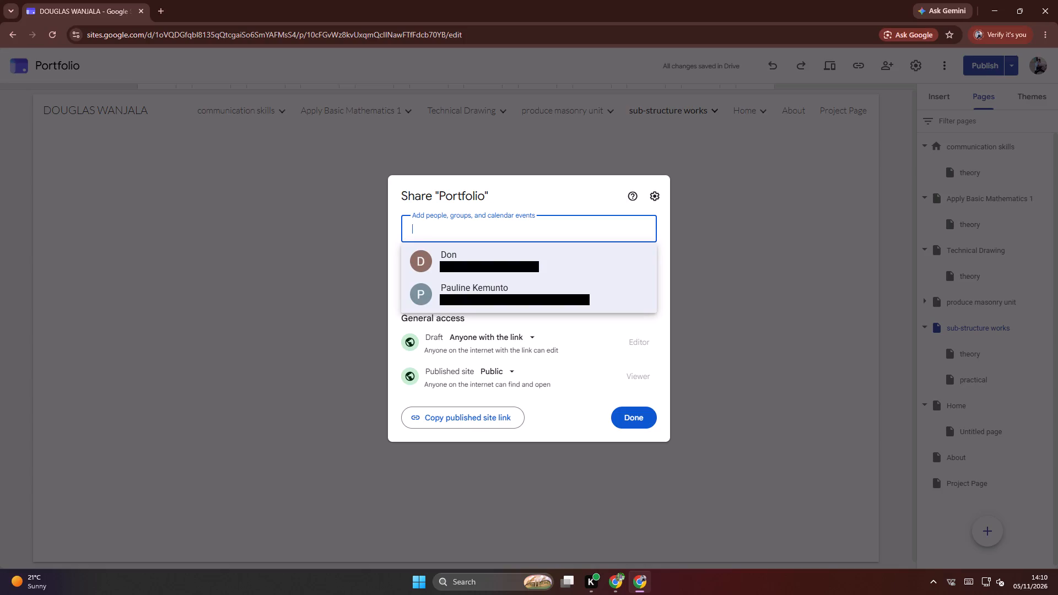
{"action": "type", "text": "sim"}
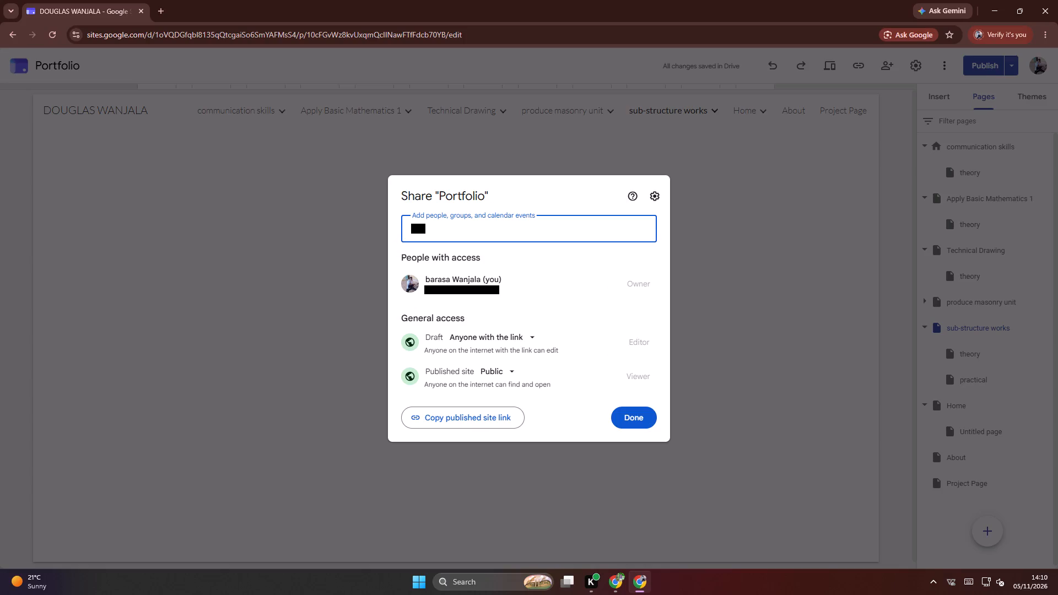
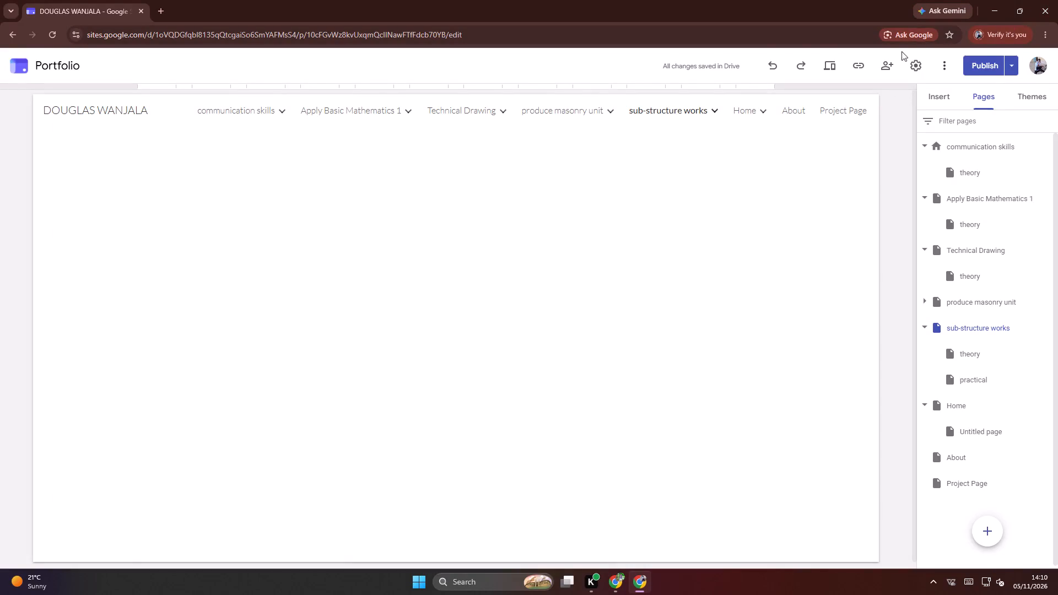
Review the people and general access in the Portfolio site's sharing settings, and close them.
{"action": "left_click", "coordinate": [888, 60]}
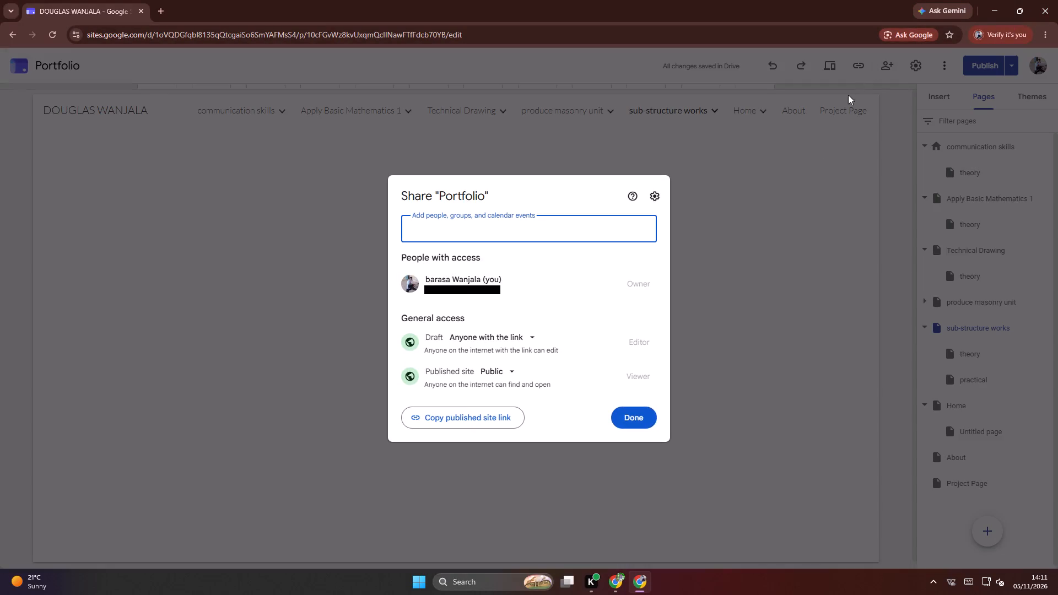
{"action": "left_click", "coordinate": [647, 417]}
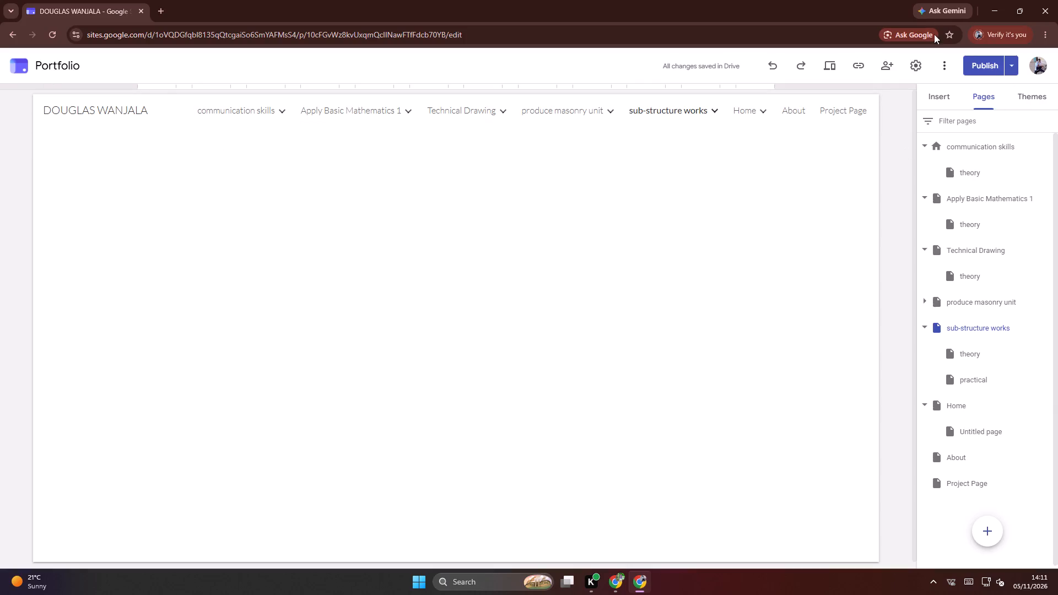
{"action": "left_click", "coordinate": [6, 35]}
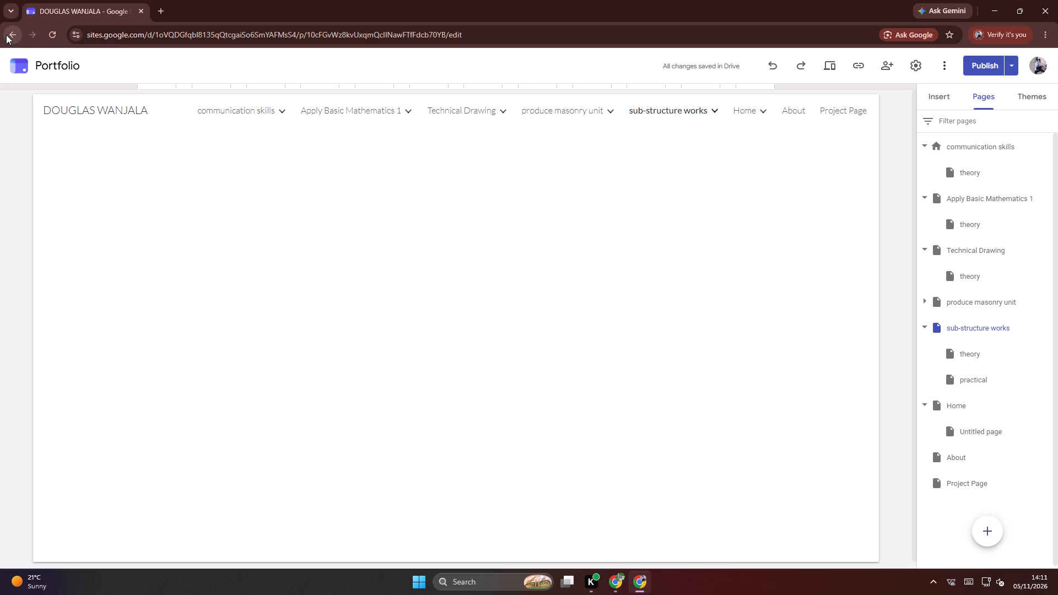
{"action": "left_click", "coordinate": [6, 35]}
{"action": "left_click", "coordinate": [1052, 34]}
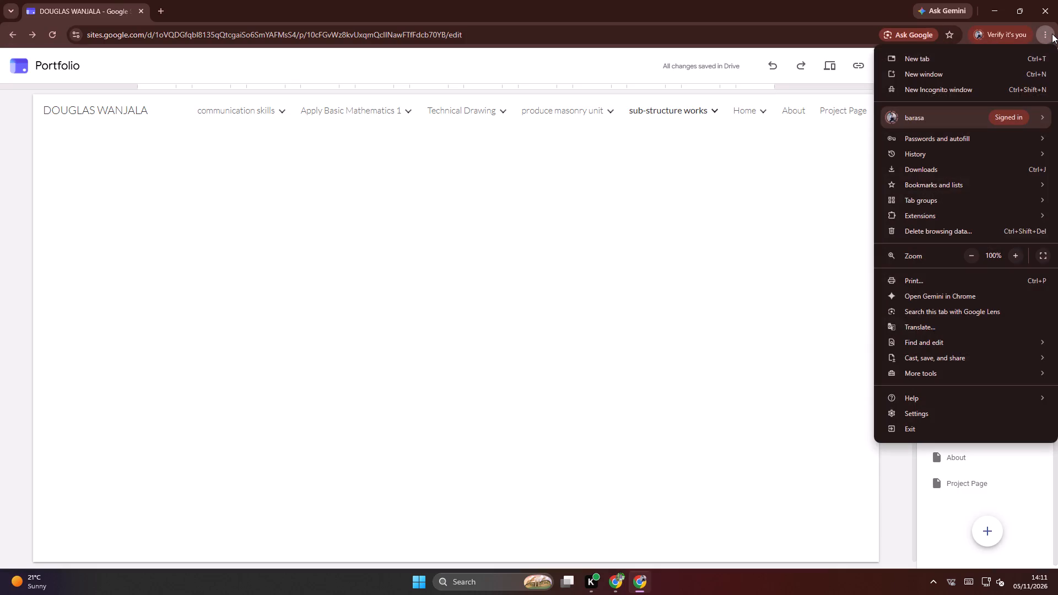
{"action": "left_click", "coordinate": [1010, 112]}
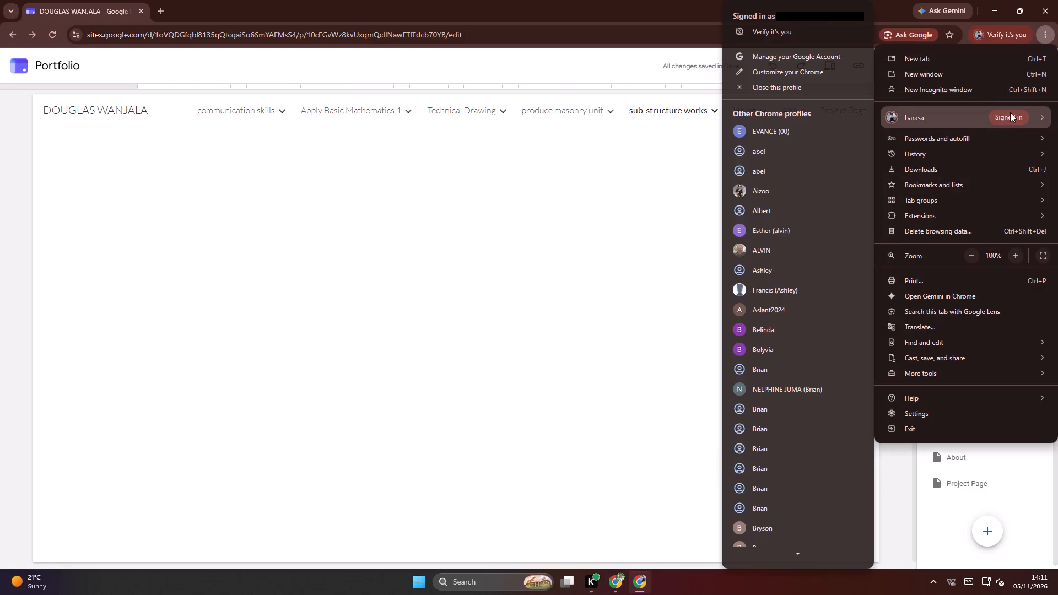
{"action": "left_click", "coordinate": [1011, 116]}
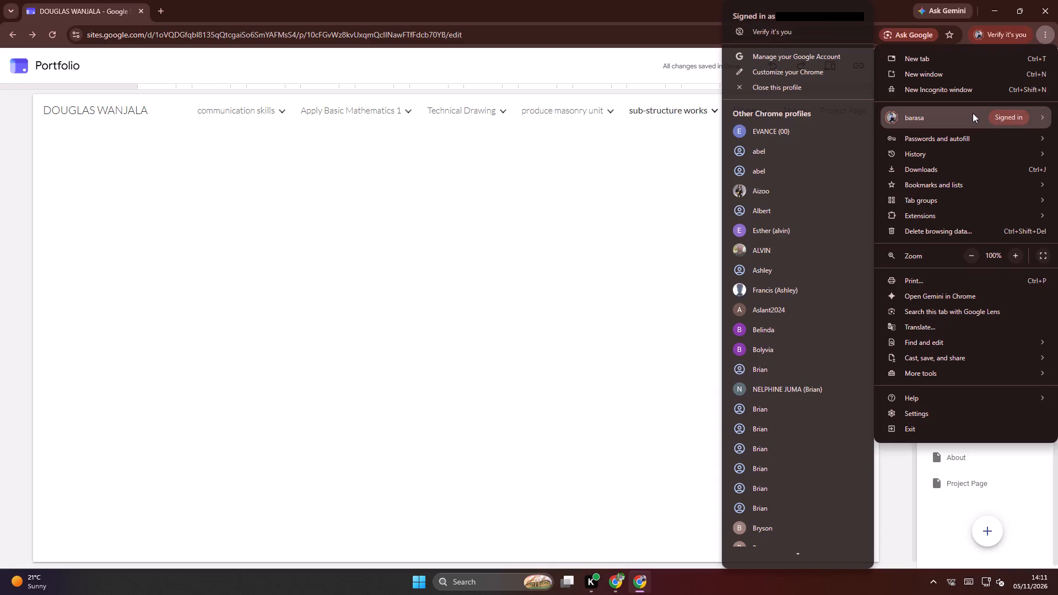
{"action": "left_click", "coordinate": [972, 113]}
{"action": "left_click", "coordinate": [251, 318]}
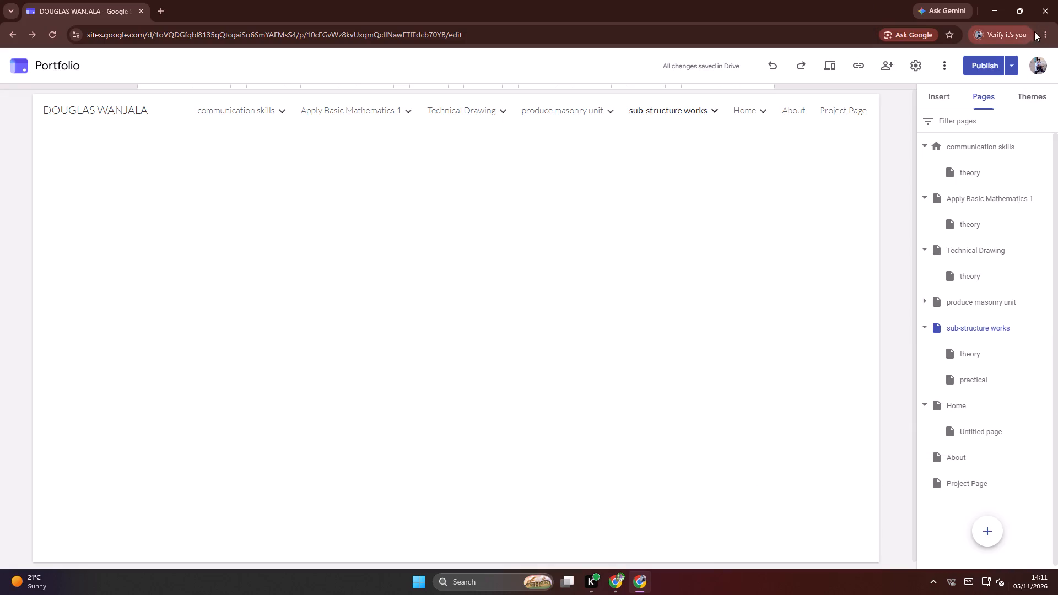
Close the browser window that holds the Portfolio site editor.
{"action": "left_click", "coordinate": [1055, 7]}
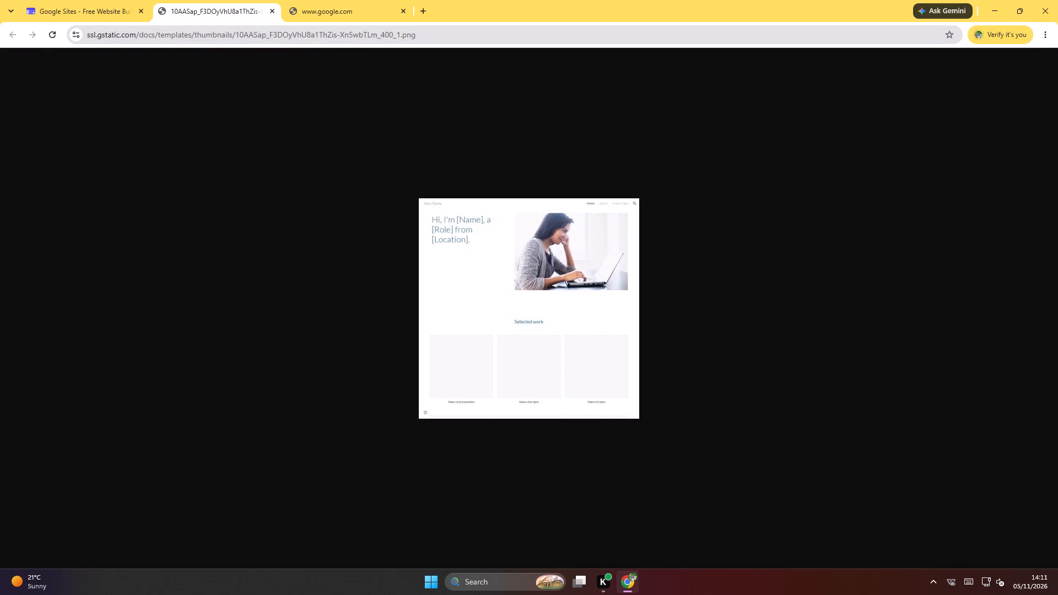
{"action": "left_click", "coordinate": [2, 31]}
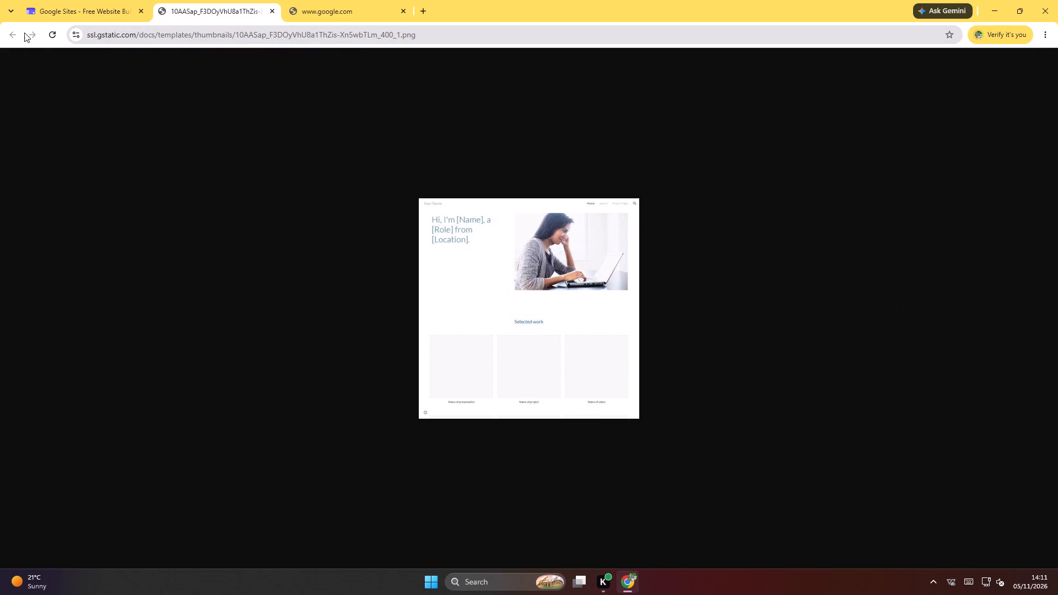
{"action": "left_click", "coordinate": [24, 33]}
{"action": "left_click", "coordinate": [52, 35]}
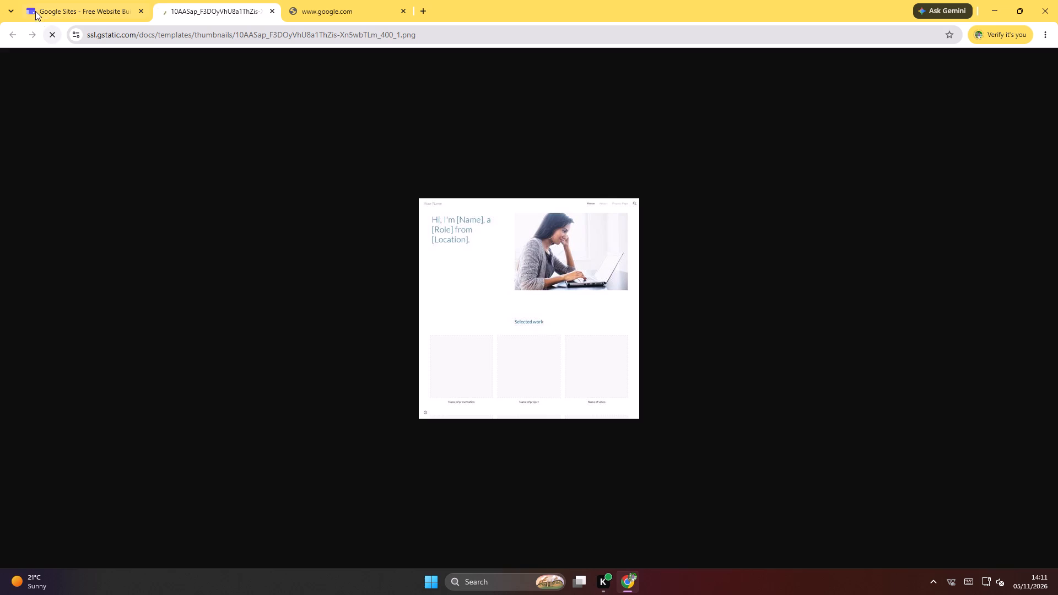
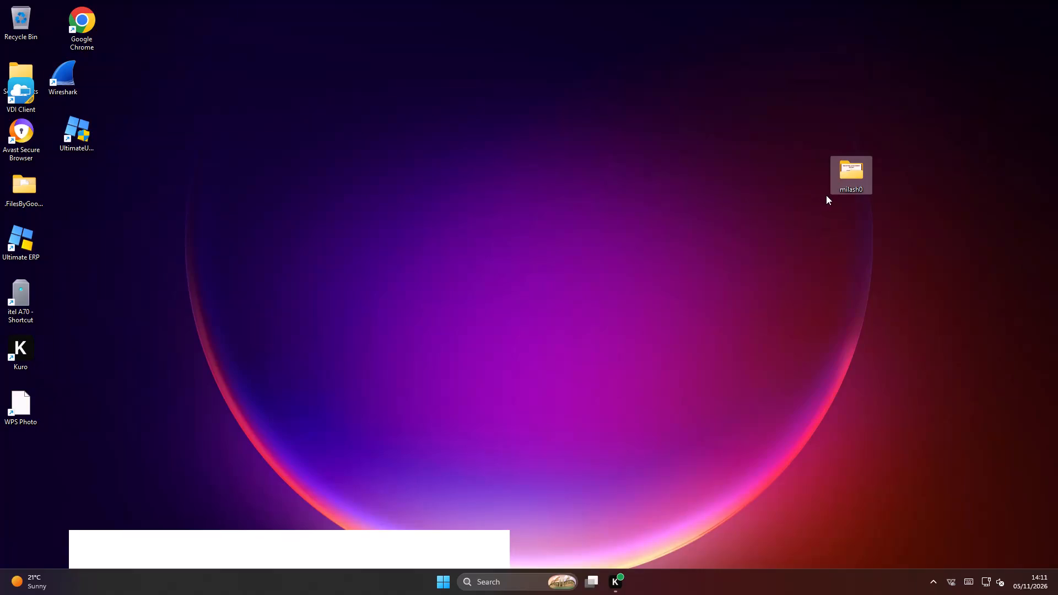
{"action": "left_click_drag", "start_coordinate": [826, 195], "coordinate": [837, 188]}
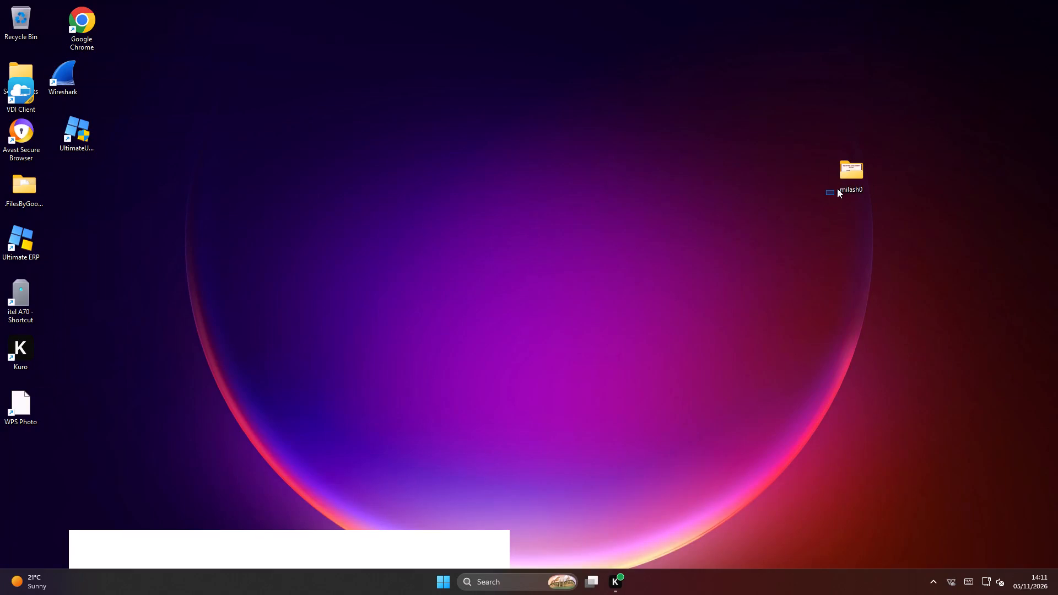
{"action": "left_click_drag", "start_coordinate": [837, 188], "coordinate": [841, 186]}
{"action": "left_click", "coordinate": [843, 183]}
{"action": "right_click", "coordinate": [843, 183]}
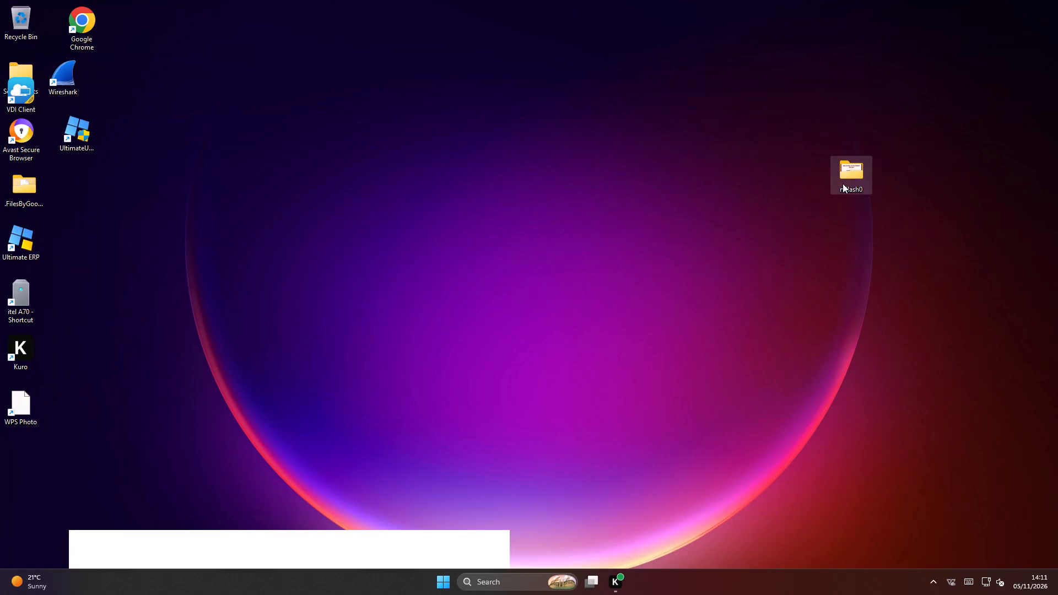
{"action": "right_click", "coordinate": [843, 183]}
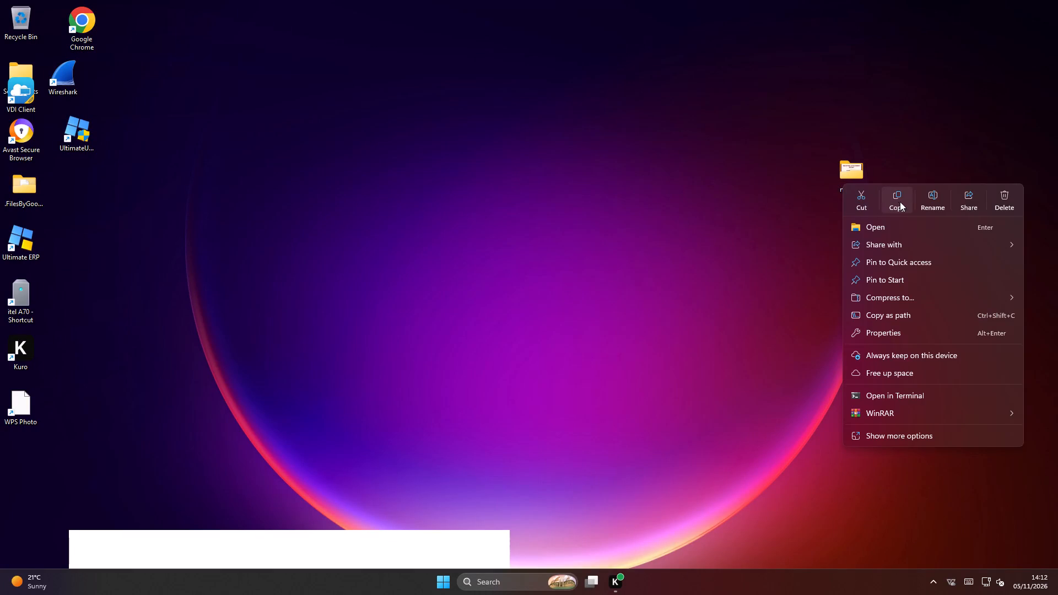
{"action": "left_click", "coordinate": [995, 190]}
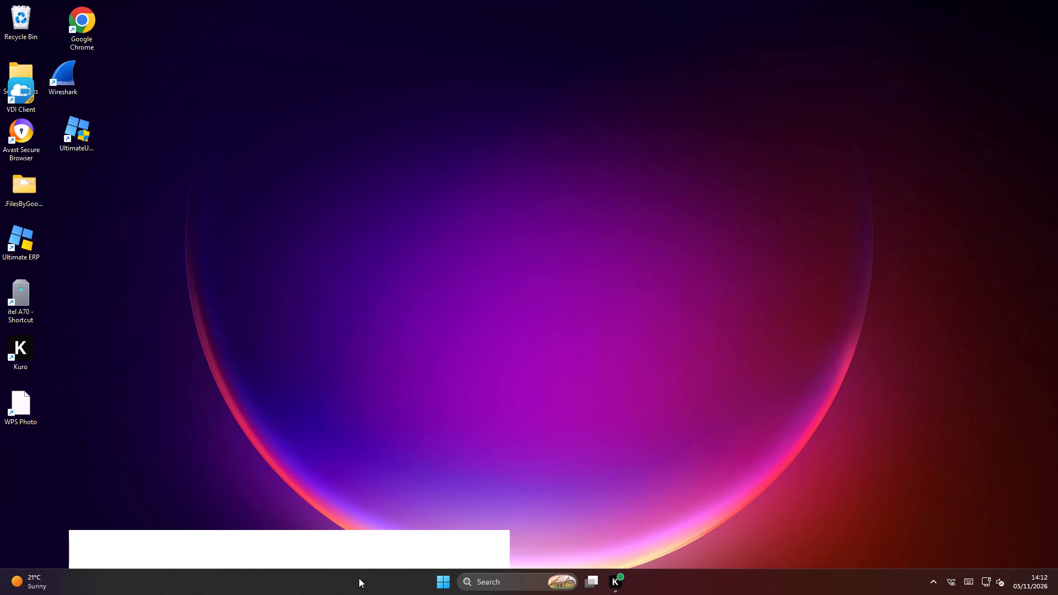
Bring up the available actions for the Google Chrome shortcut on the desktop.
{"action": "right_click", "coordinate": [99, 21]}
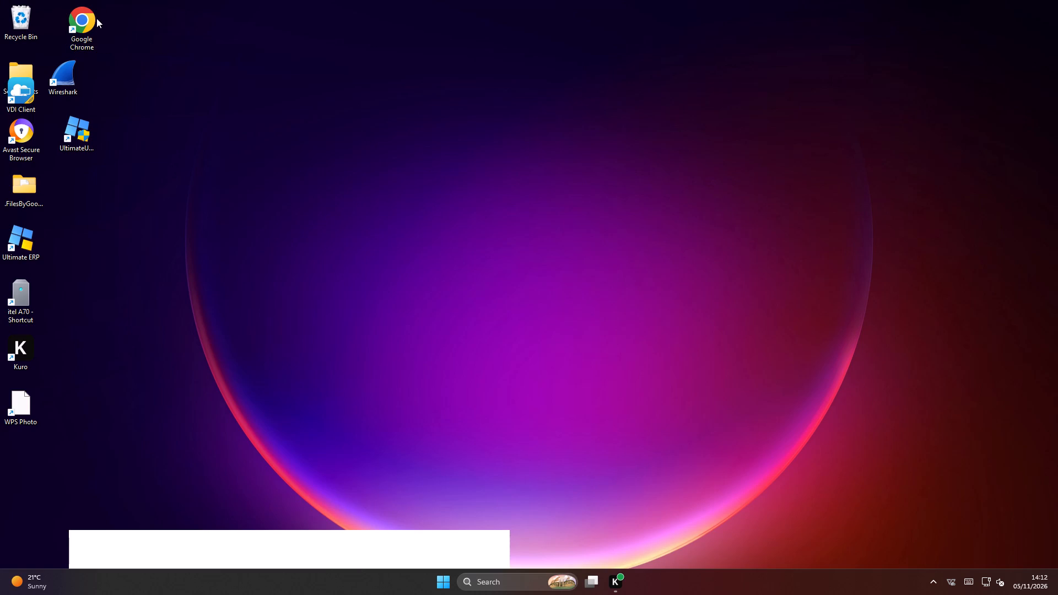
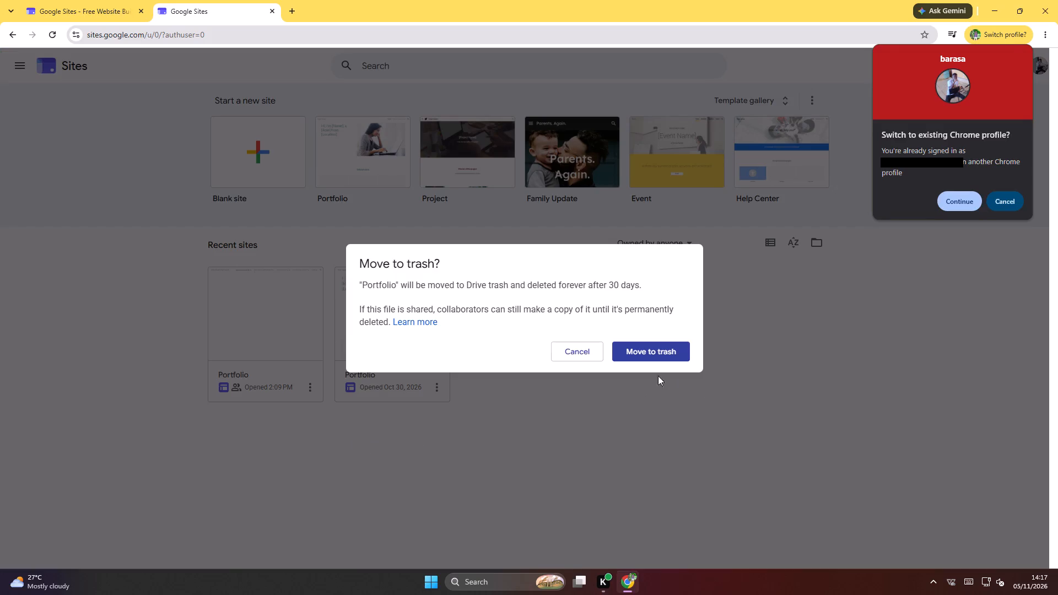
Move the older Portfolio site, opened Oct 30, 2026, to the trash.
{"action": "left_click", "coordinate": [661, 351]}
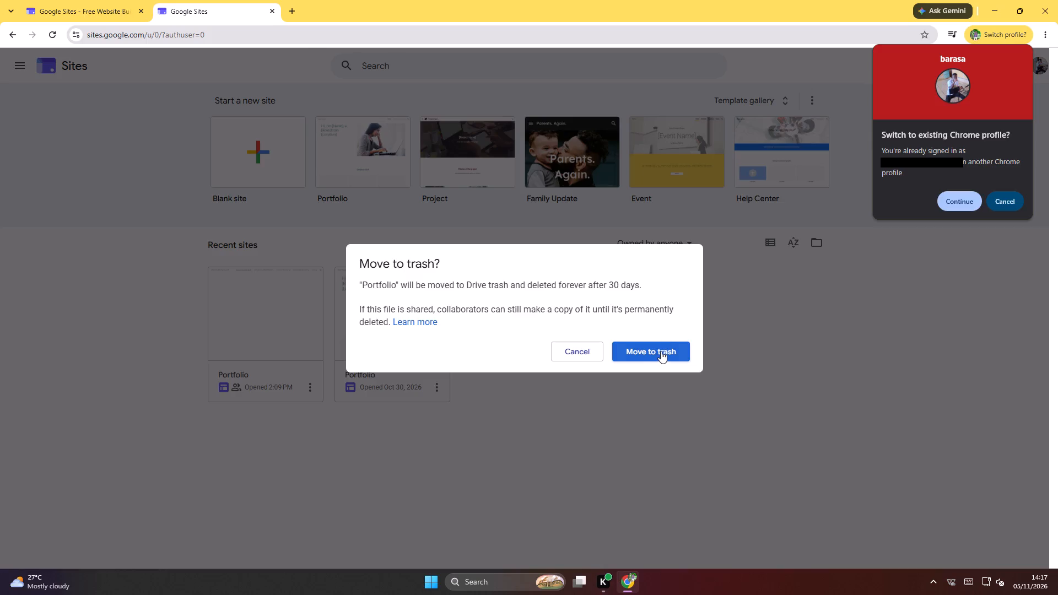
Open the remaining shared Portfolio site from the recent sites.
{"action": "left_click", "coordinate": [301, 350]}
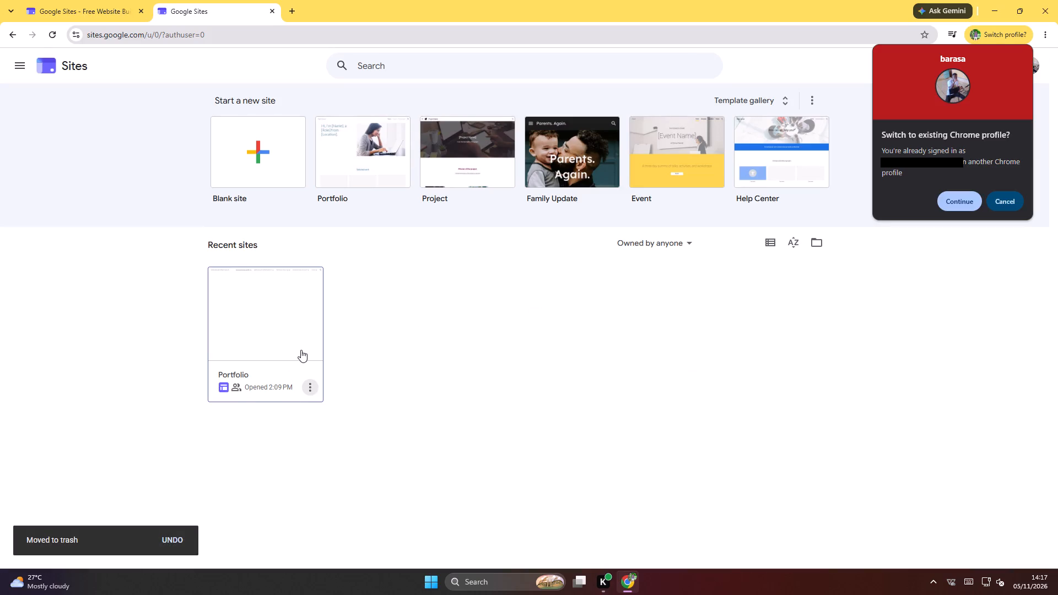
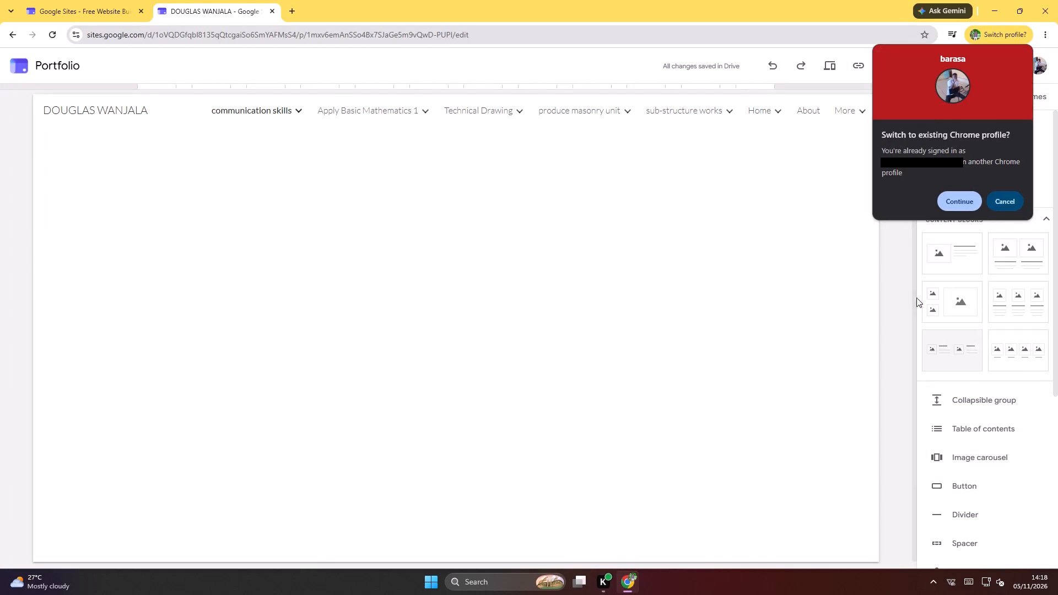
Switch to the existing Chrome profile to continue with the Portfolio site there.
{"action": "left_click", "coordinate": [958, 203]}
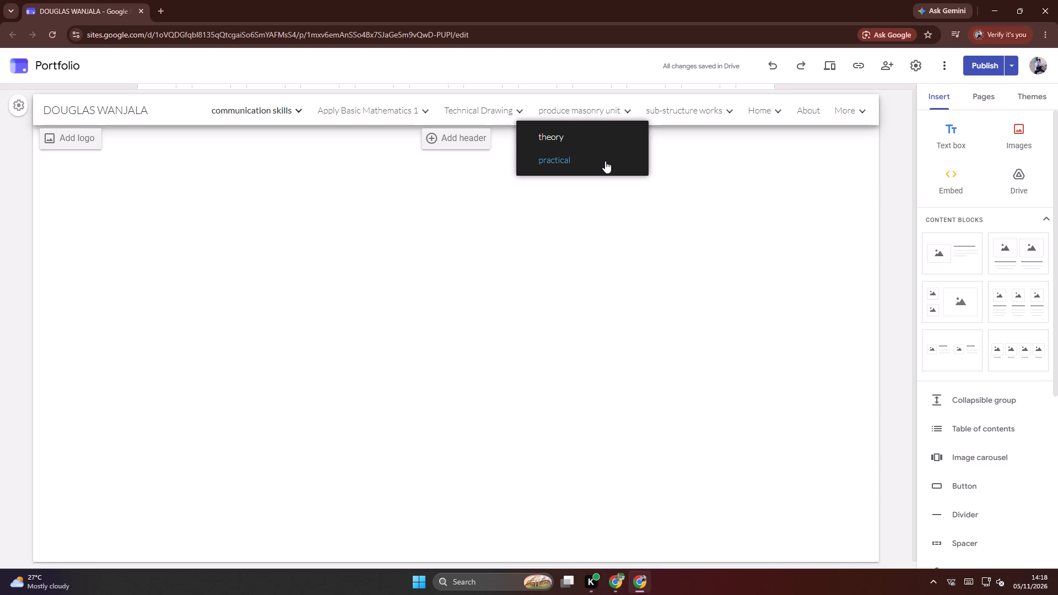
Open the practical page under produce masonry unit in the Portfolio site.
{"action": "left_click", "coordinate": [605, 161]}
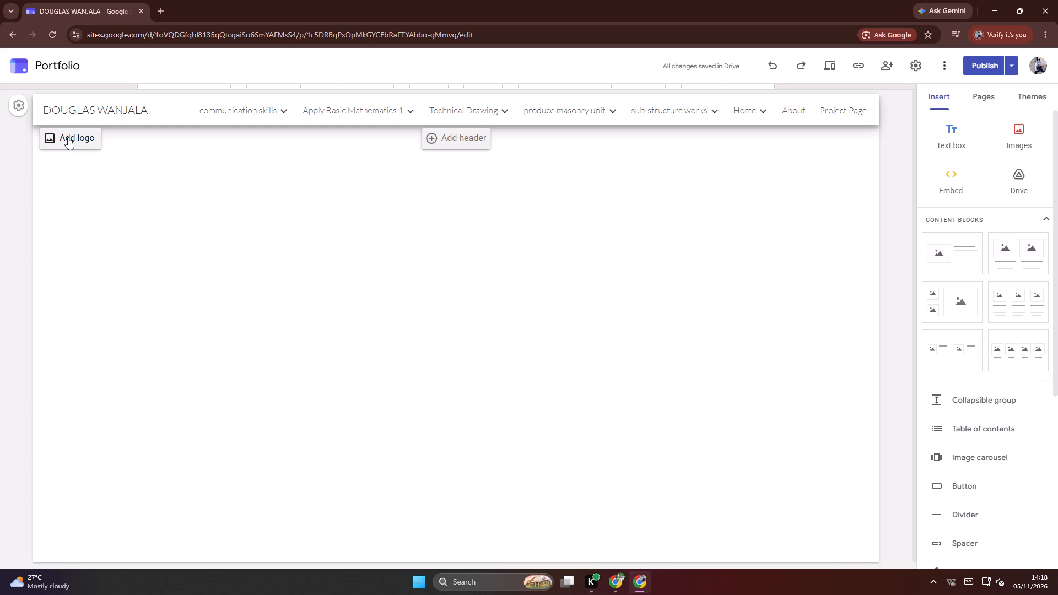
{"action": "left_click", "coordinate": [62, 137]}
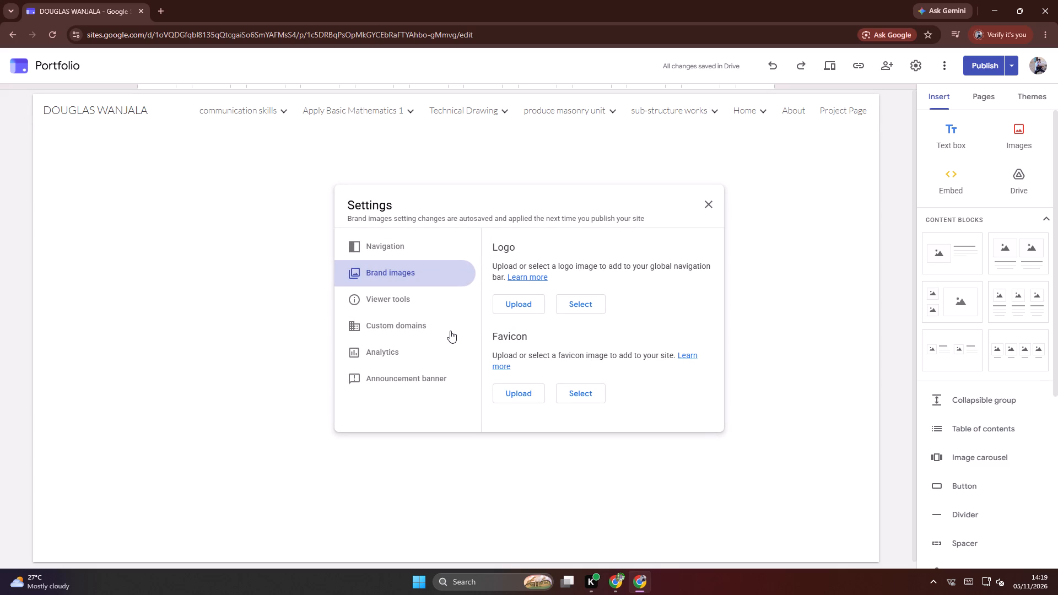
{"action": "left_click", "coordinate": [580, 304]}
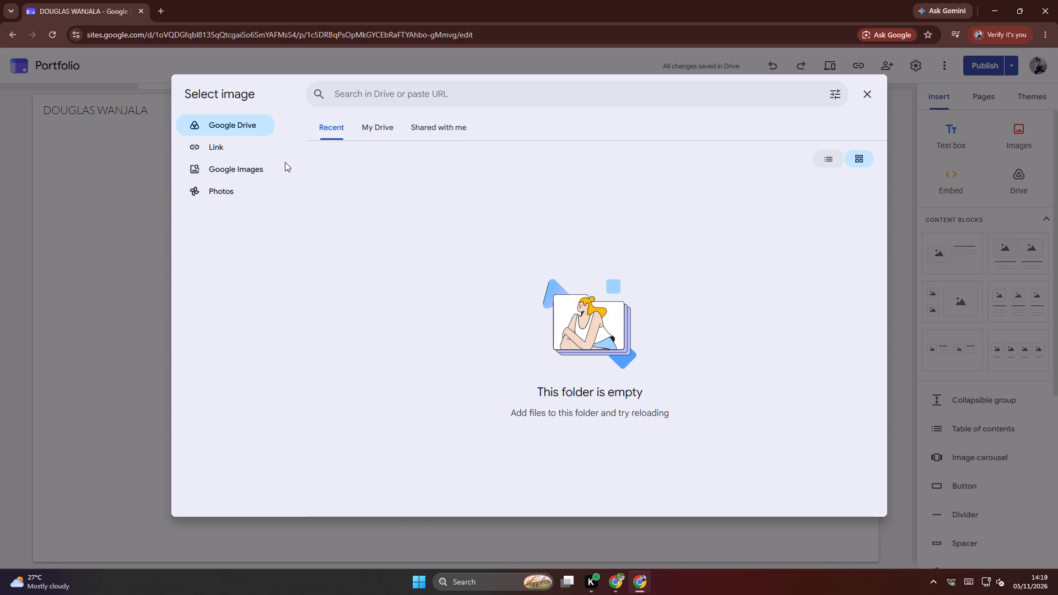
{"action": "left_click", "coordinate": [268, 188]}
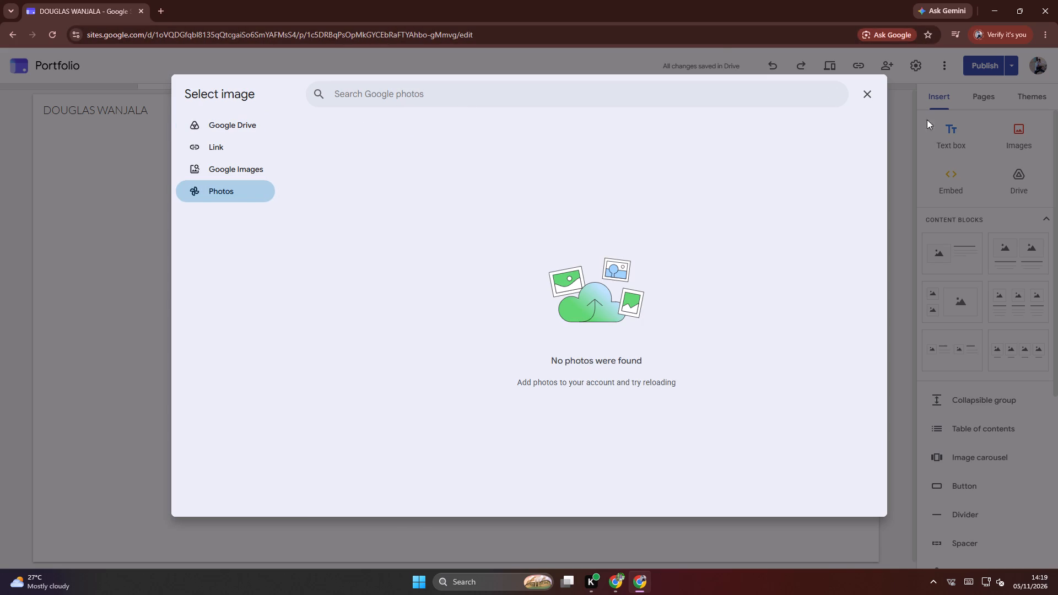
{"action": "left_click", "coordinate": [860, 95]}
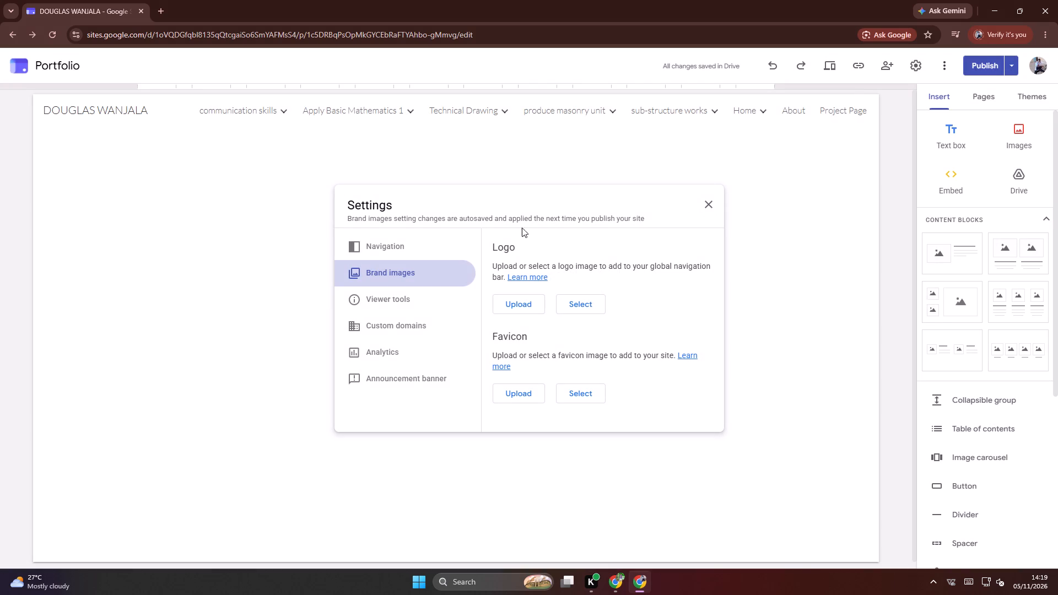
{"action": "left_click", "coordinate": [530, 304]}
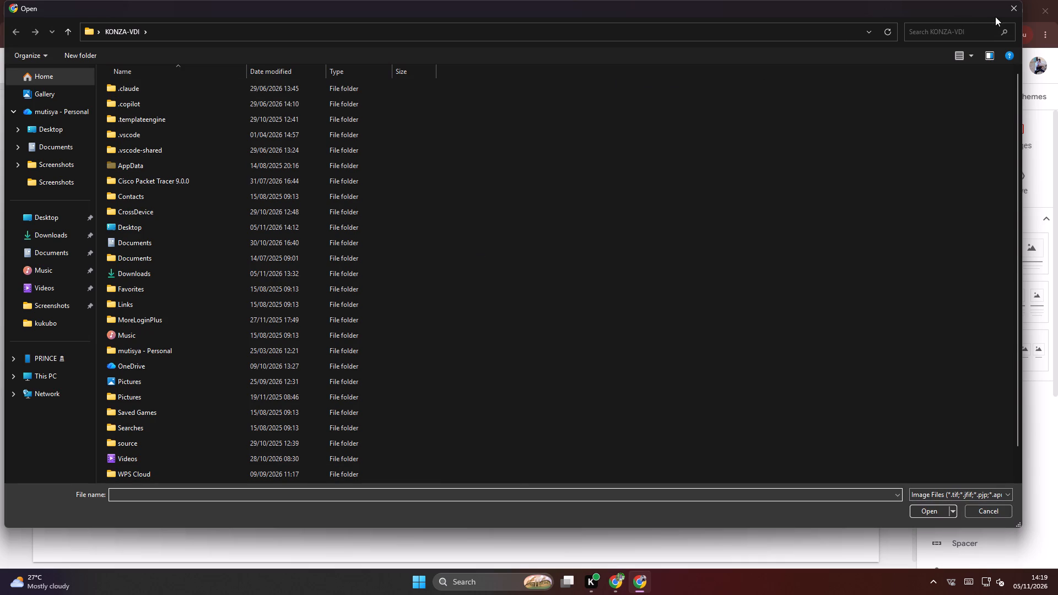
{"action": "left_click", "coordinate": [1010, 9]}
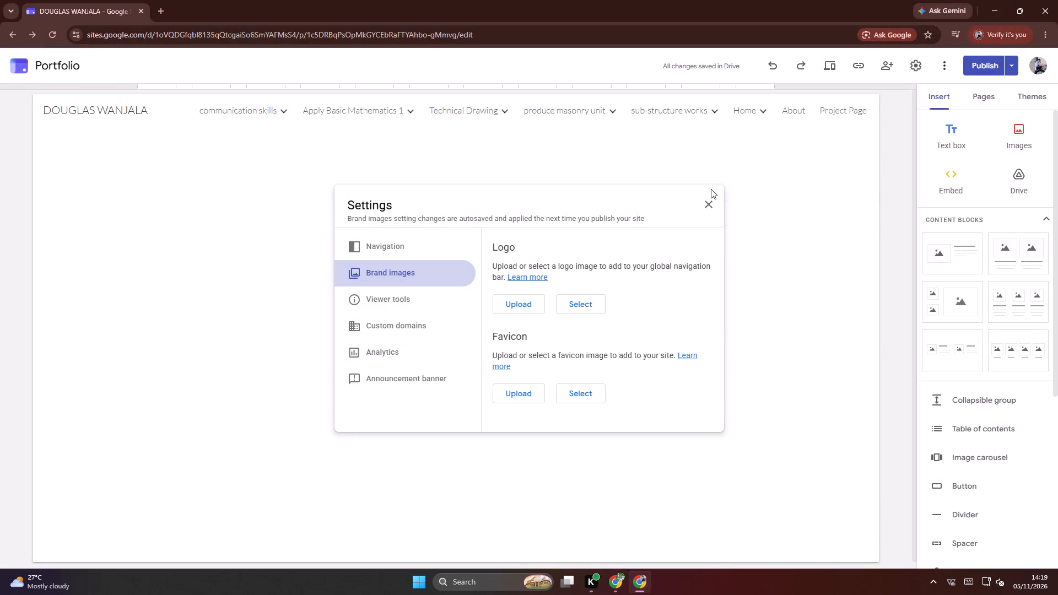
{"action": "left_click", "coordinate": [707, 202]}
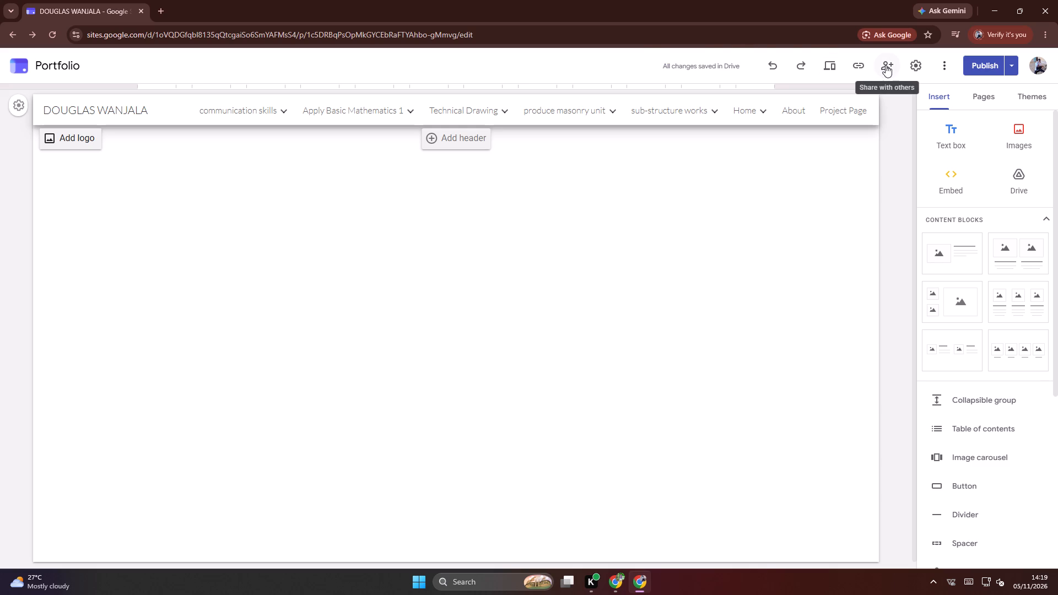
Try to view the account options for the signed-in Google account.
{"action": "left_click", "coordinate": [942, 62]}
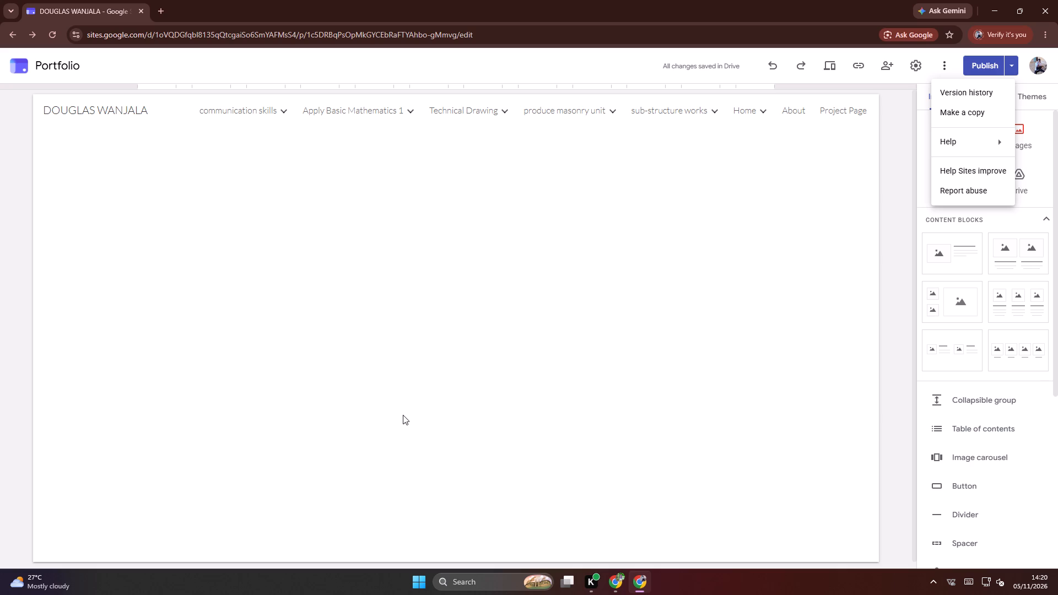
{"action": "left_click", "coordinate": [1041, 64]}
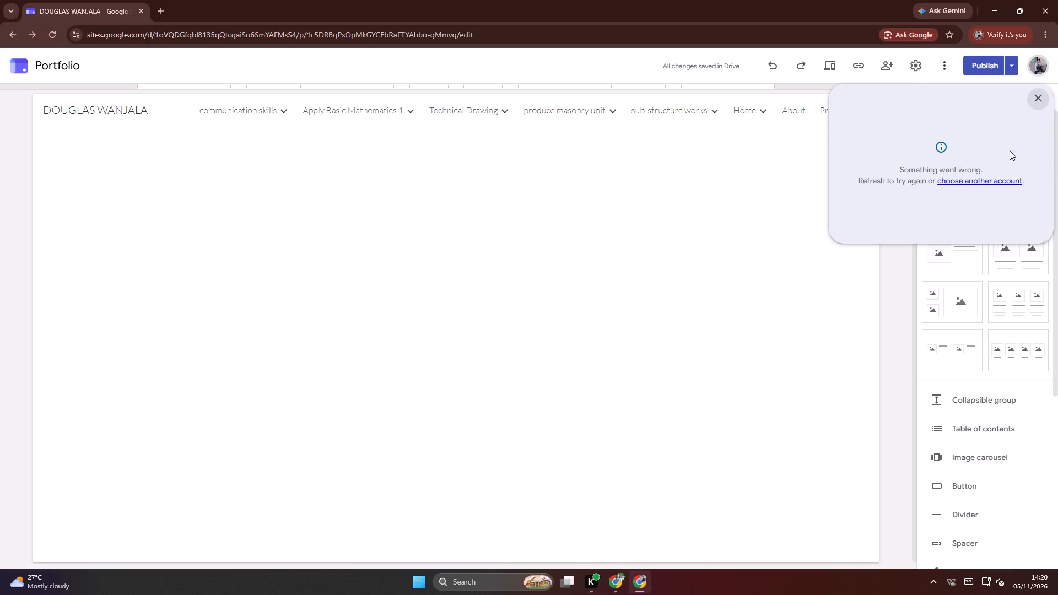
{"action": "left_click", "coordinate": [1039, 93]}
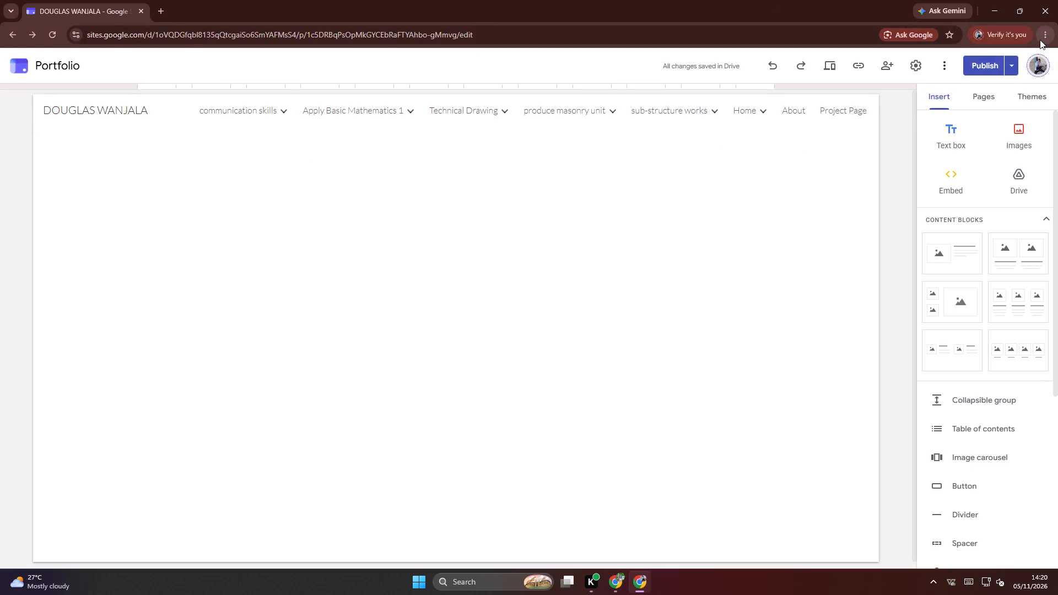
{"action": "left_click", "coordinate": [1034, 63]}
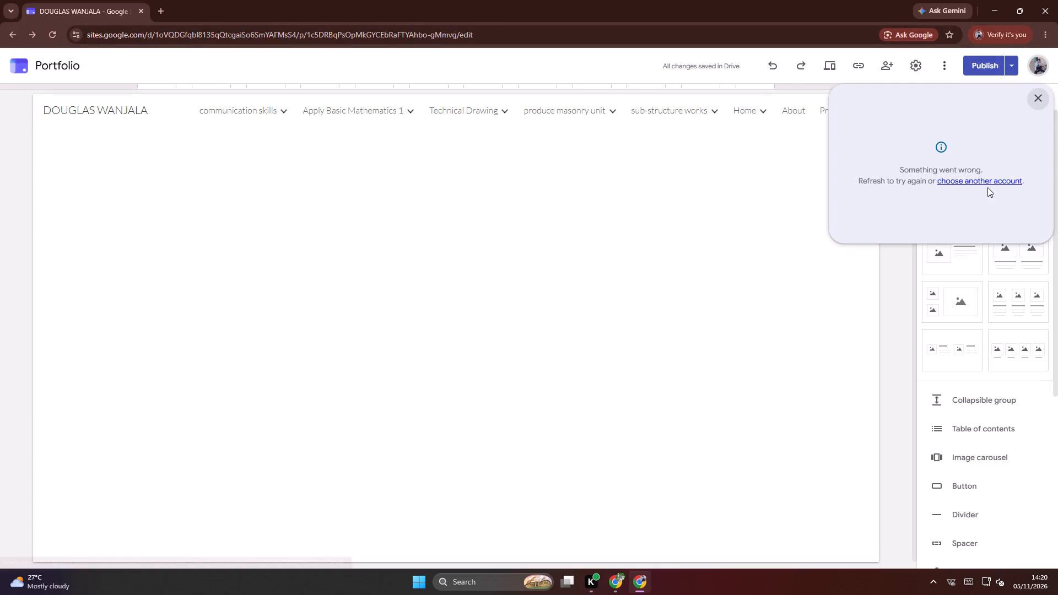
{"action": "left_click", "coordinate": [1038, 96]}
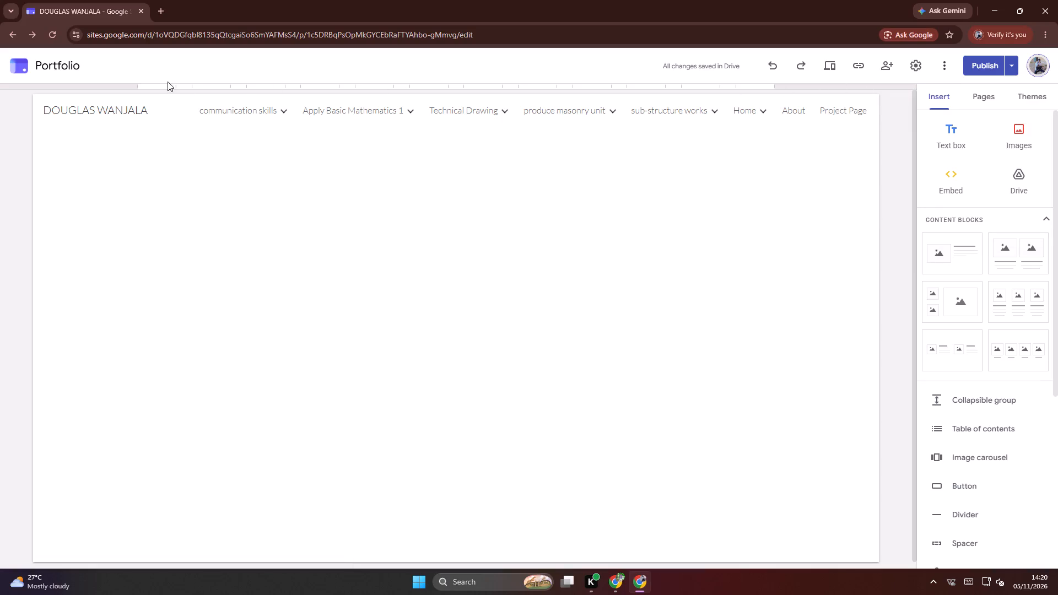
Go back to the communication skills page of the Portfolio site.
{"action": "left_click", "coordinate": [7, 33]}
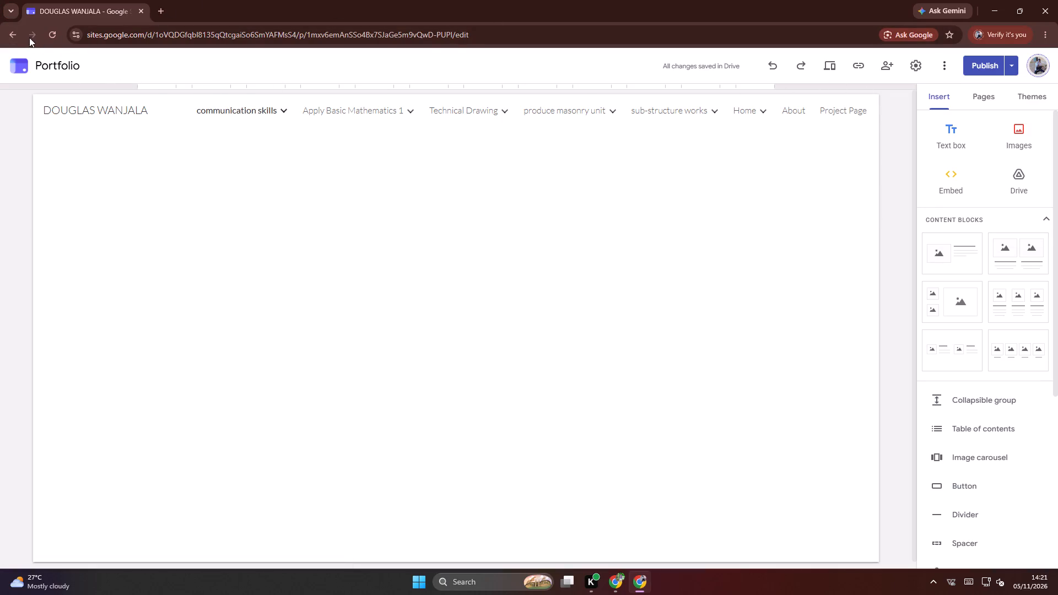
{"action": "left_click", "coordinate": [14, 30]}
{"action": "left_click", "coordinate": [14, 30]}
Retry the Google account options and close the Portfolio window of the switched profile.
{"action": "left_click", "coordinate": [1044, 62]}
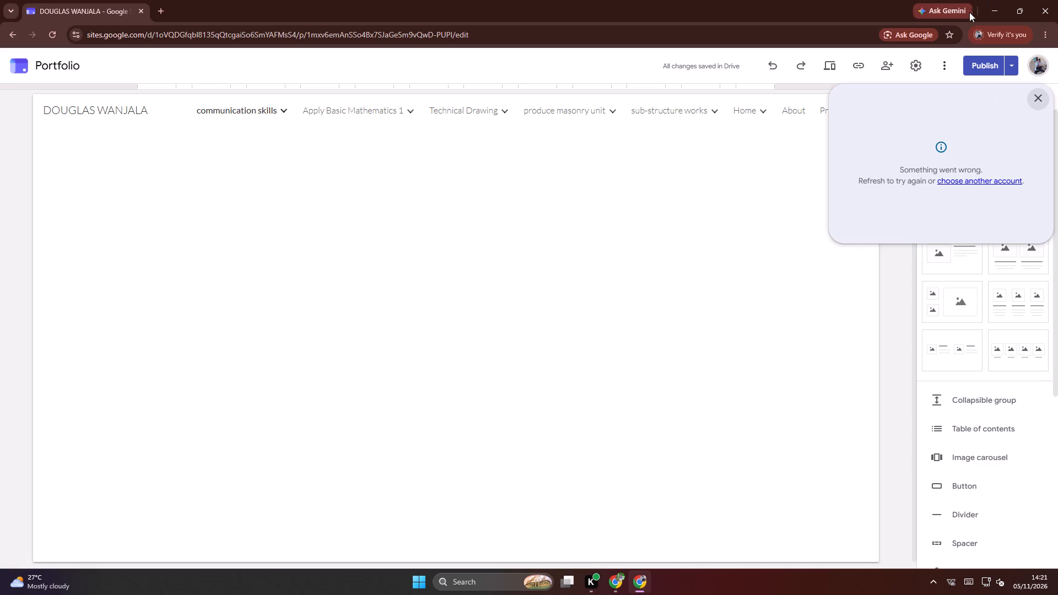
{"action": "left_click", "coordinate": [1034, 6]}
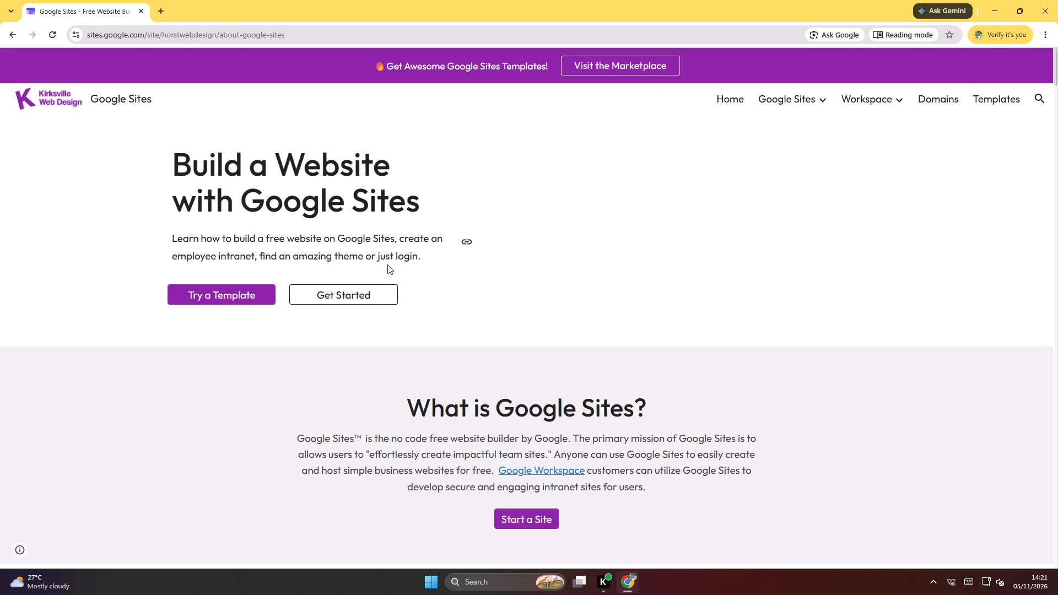
Open Google Sites from the Get Started link on the Google Sites guide page.
{"action": "left_click", "coordinate": [376, 294]}
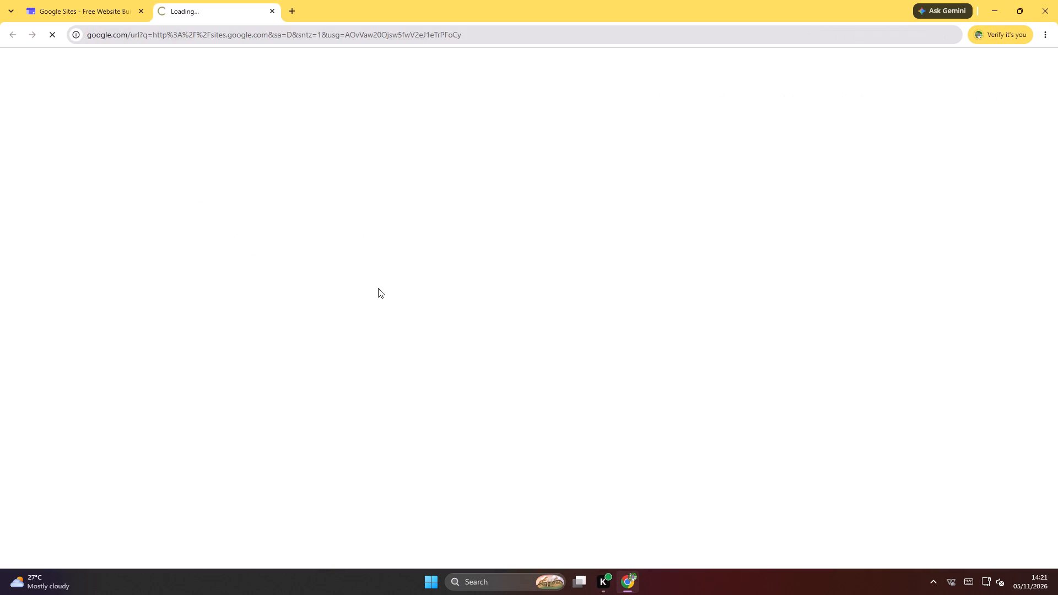